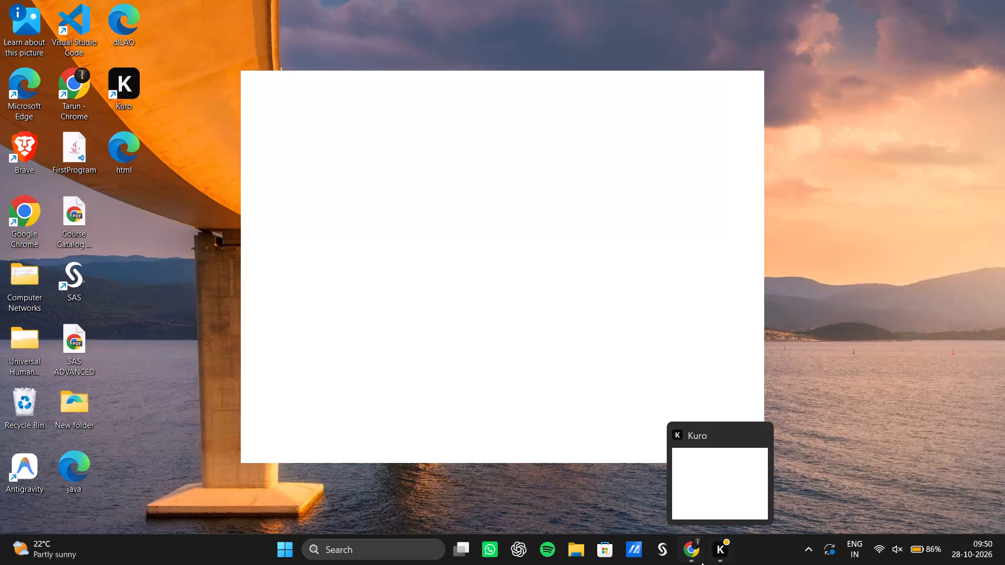
Switch to Chrome and examine the Google image results for domestic violence, including the related images of the previewed picture.
left_click(701, 562)
scroll(680, 308, "down", 2)
scroll(680, 308, "up", 4)
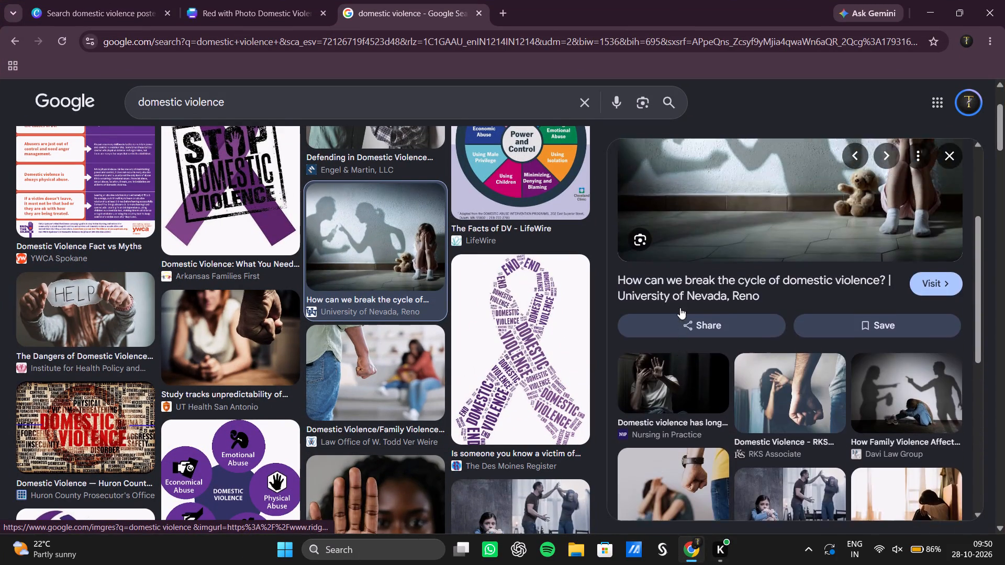
scroll(680, 308, "up", 6)
scroll(680, 307, "down", 7)
scroll(680, 307, "up", 1)
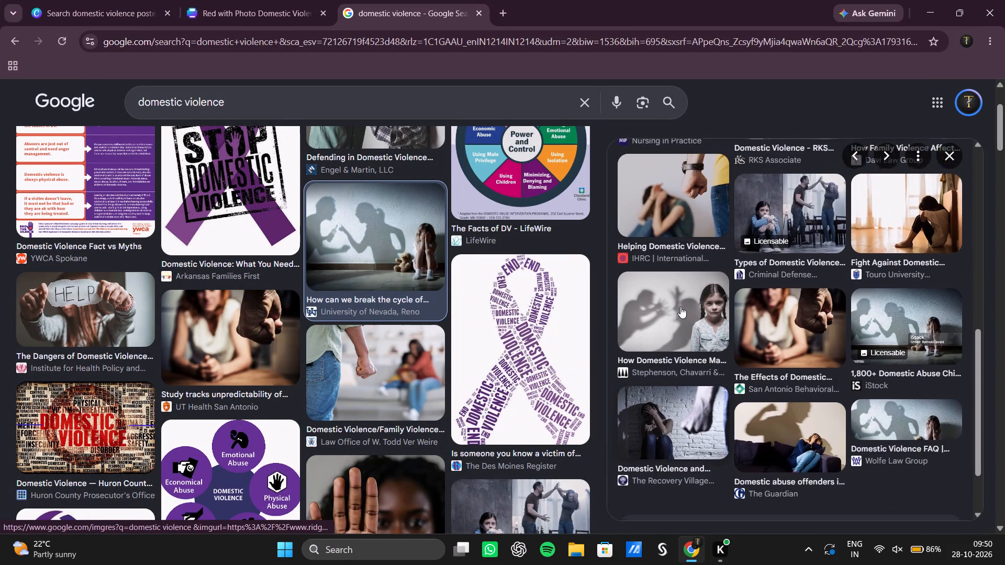
scroll(680, 307, "up", 6)
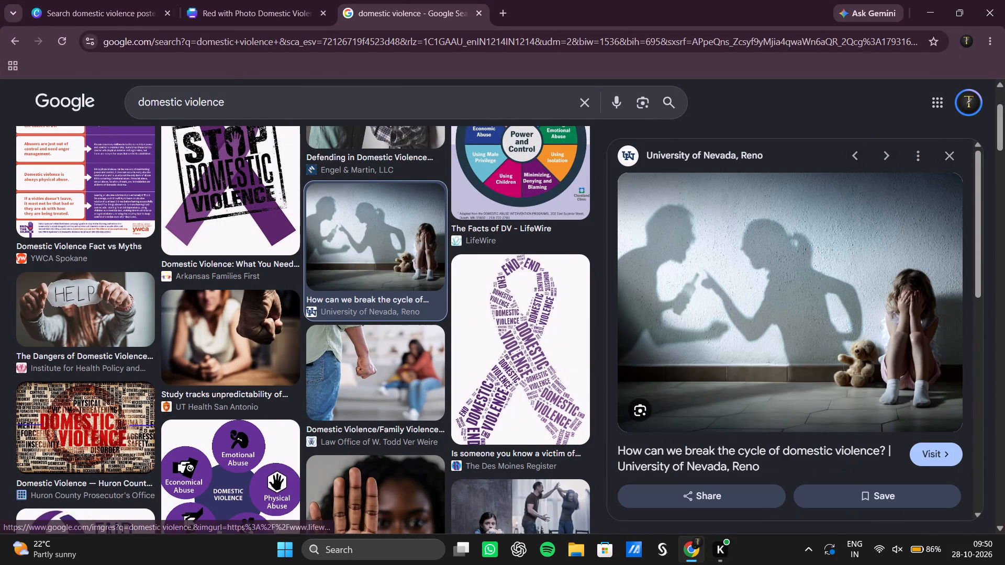
Find Pinterest through a web search in a new browser tab and open the site.
left_click(508, 10)
type("pi")
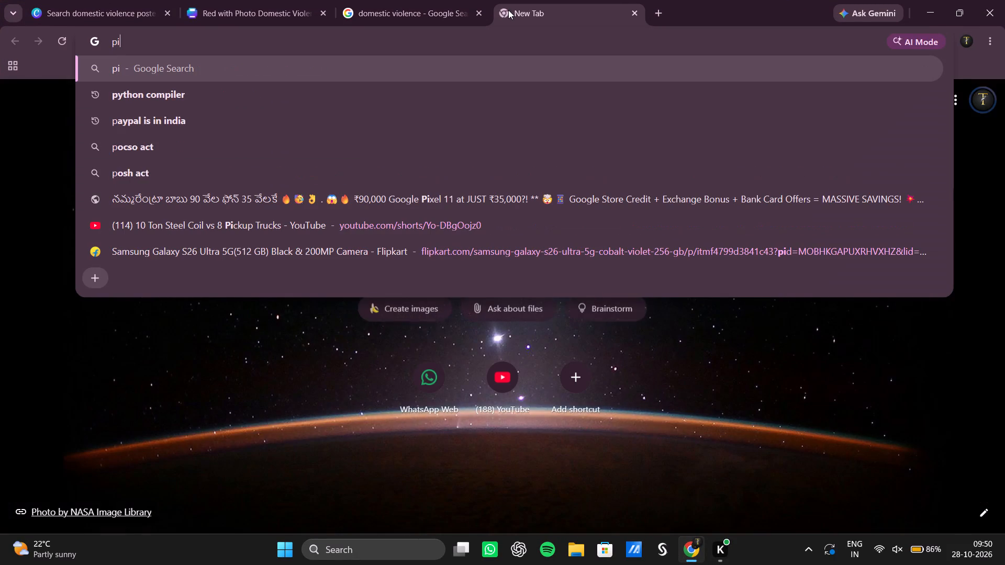
key("n")
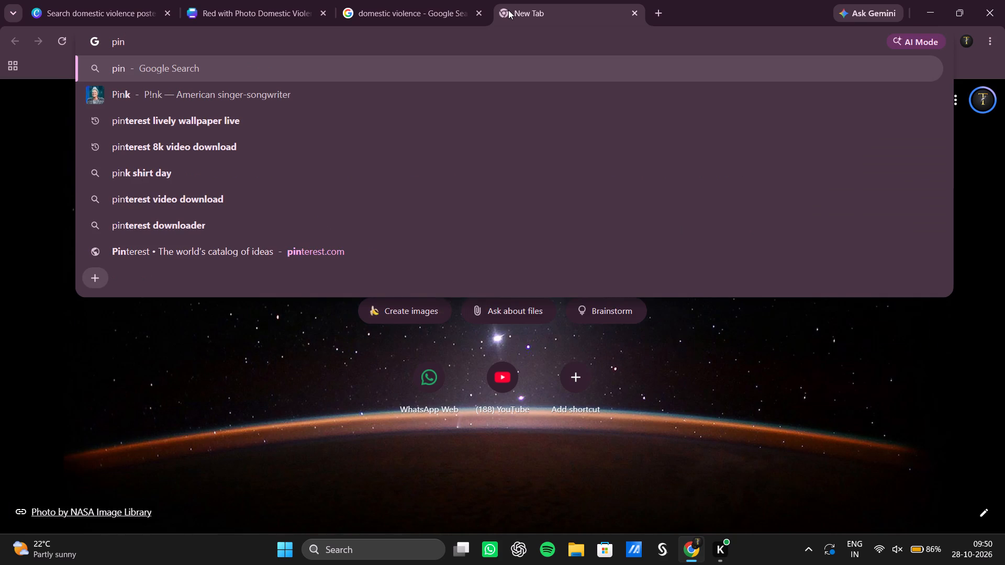
type("etr")
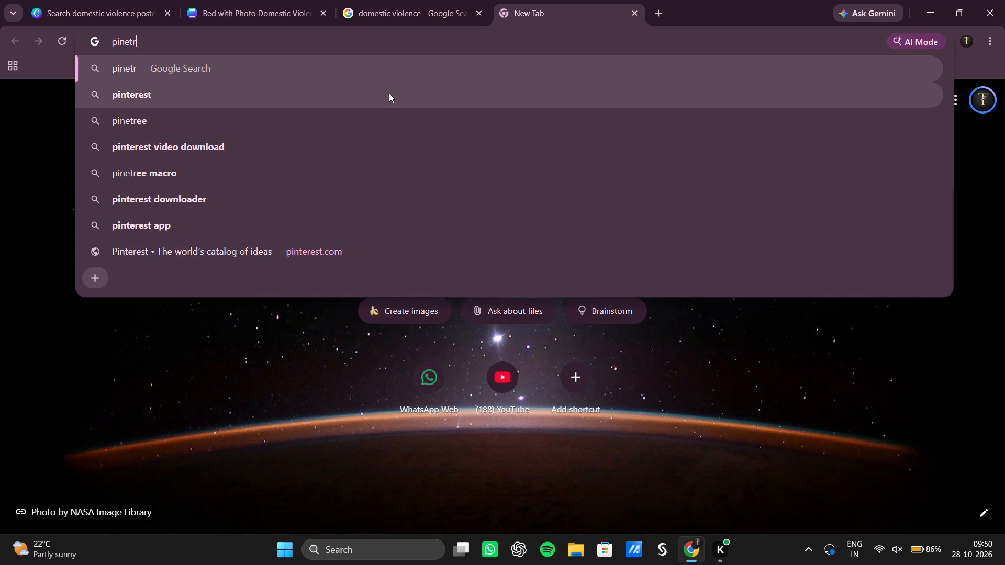
left_click(389, 93)
left_click(165, 212)
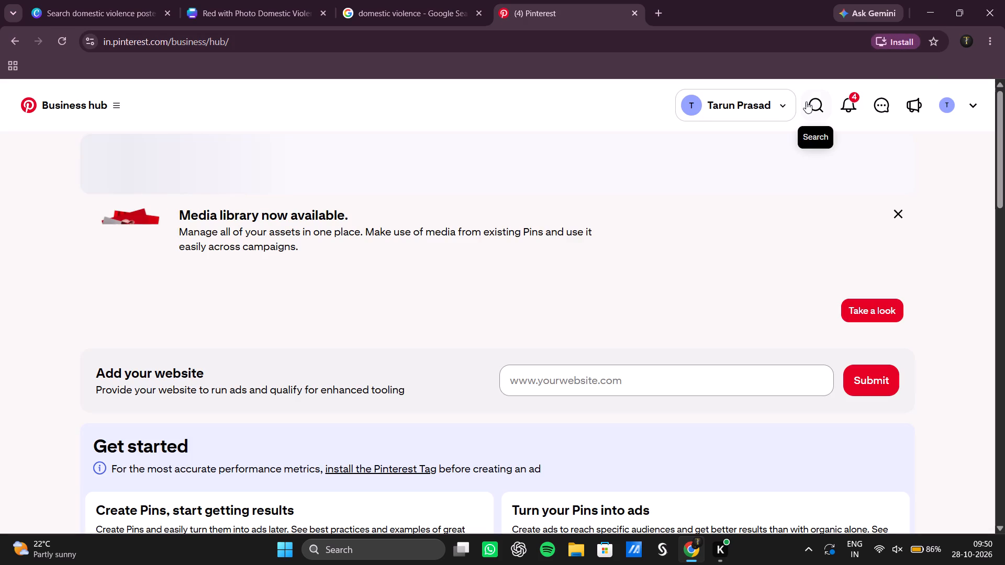
Search Pinterest for "Domestic violence" and look through the resulting pins.
left_click(814, 94)
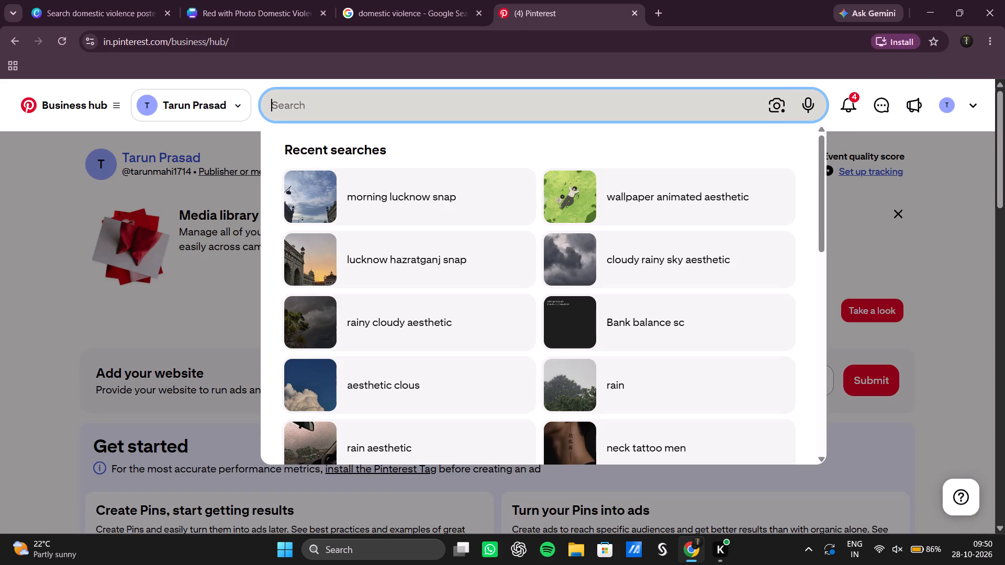
key("shift+d")
type("omectic violence")
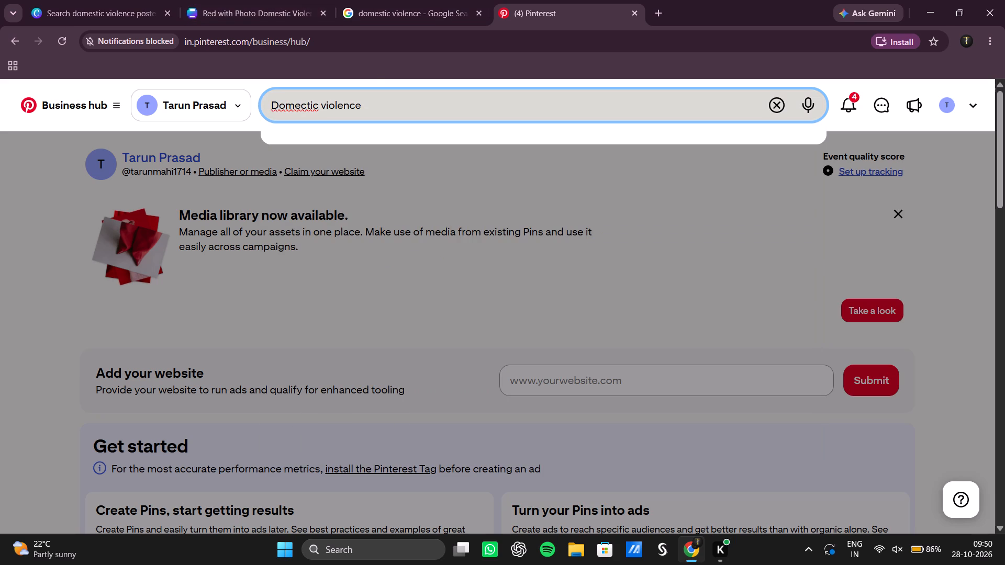
left_click(305, 103)
key("BackSpace")
key("s")
key("Return")
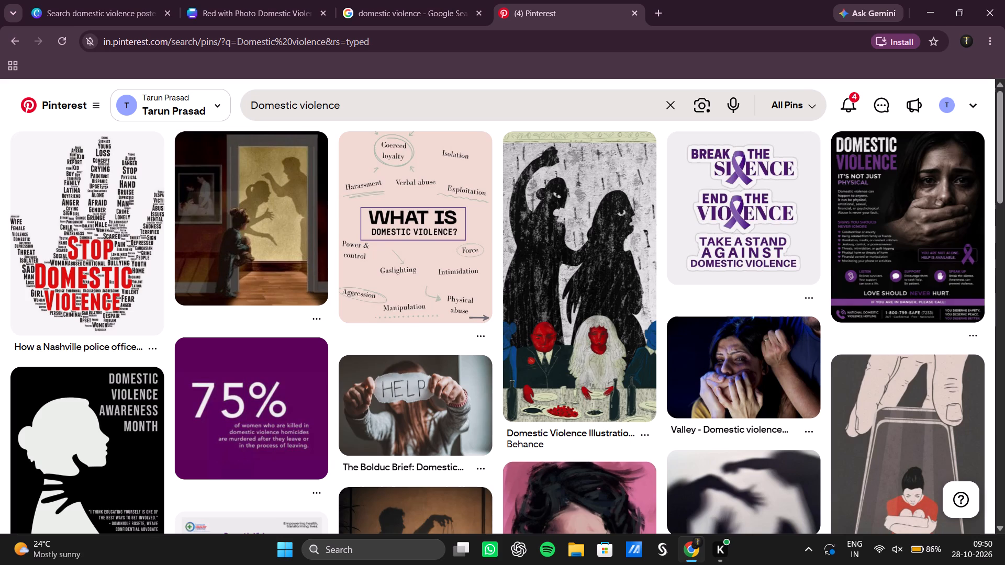
scroll(633, 193, "down", 3)
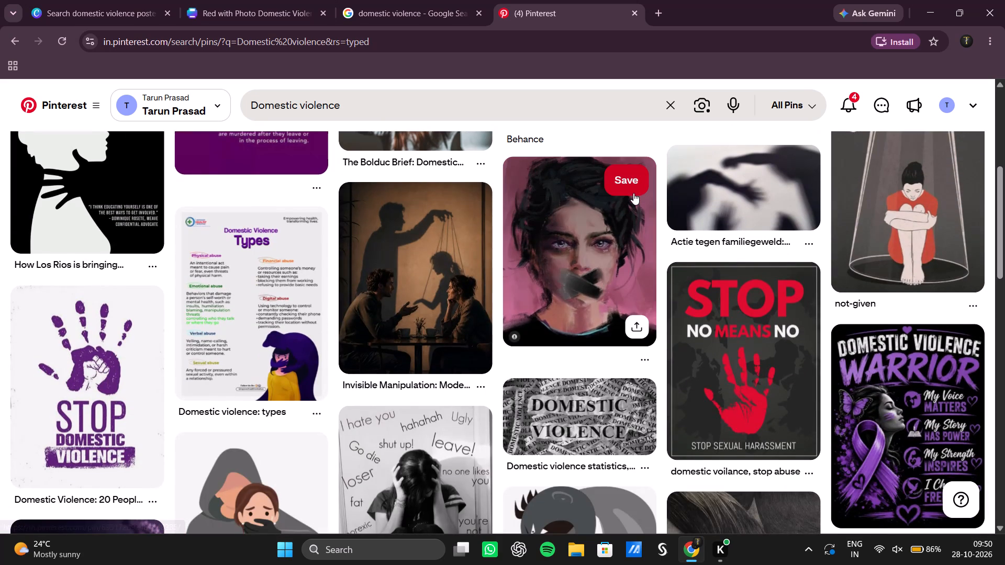
scroll(633, 193, "down", 3)
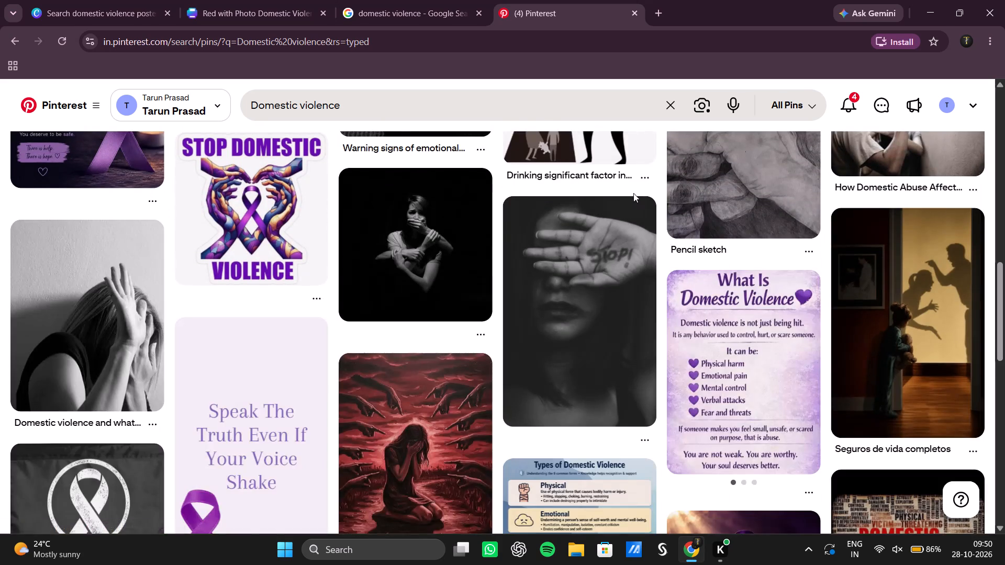
scroll(633, 193, "up", 8)
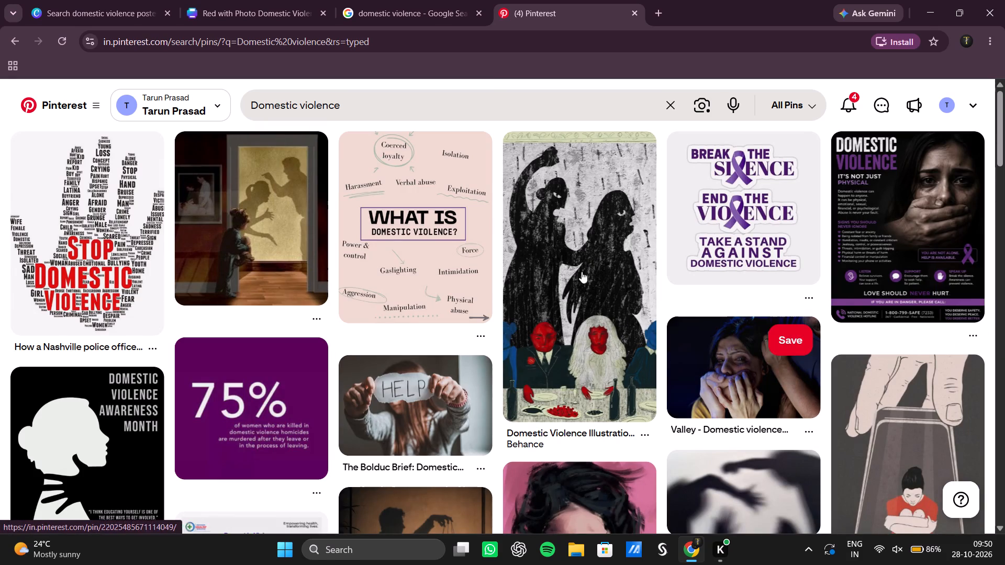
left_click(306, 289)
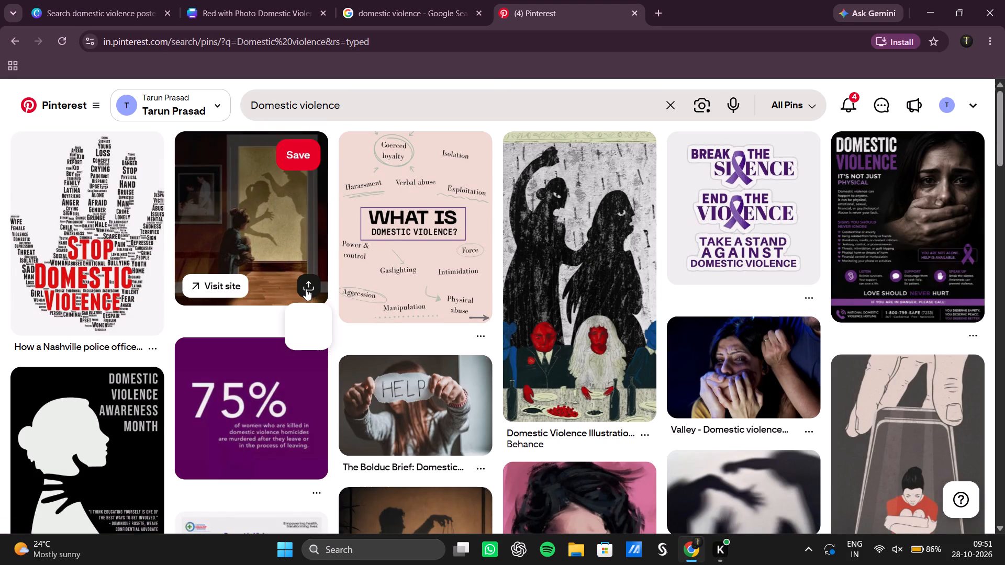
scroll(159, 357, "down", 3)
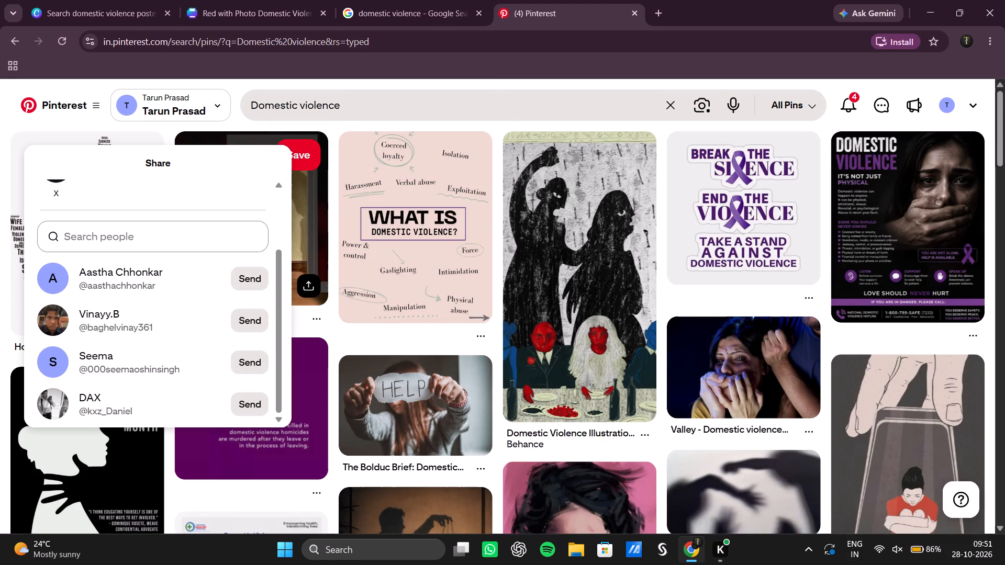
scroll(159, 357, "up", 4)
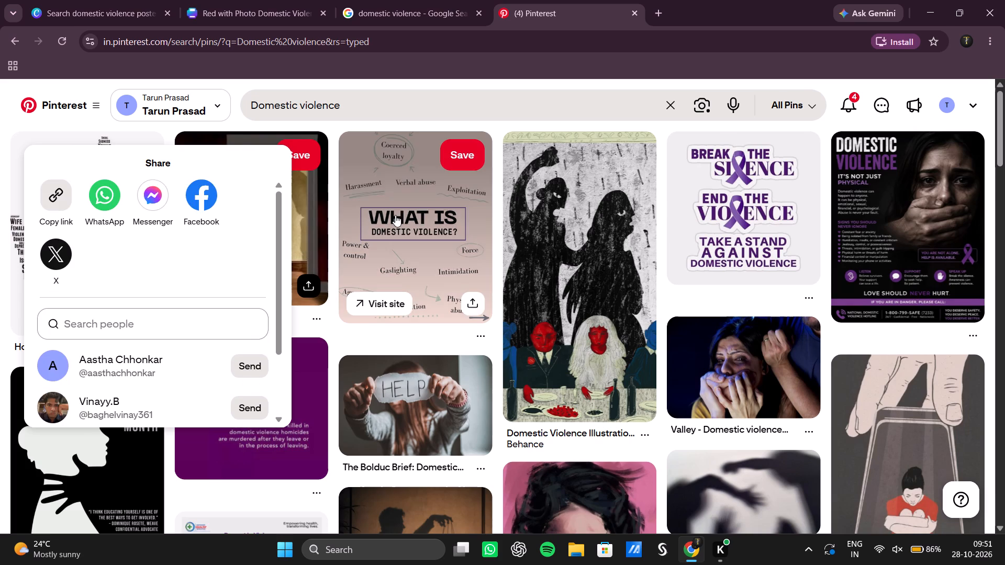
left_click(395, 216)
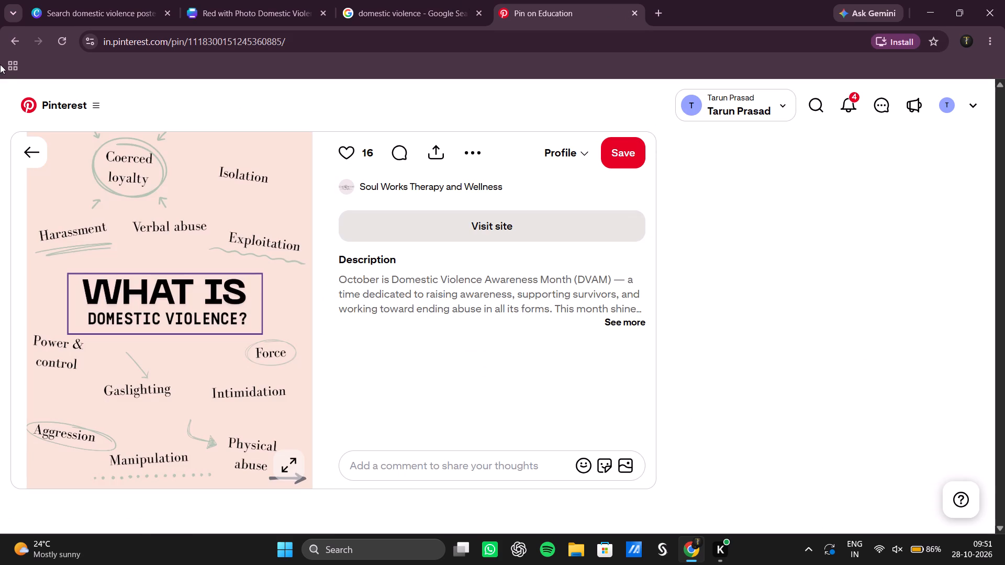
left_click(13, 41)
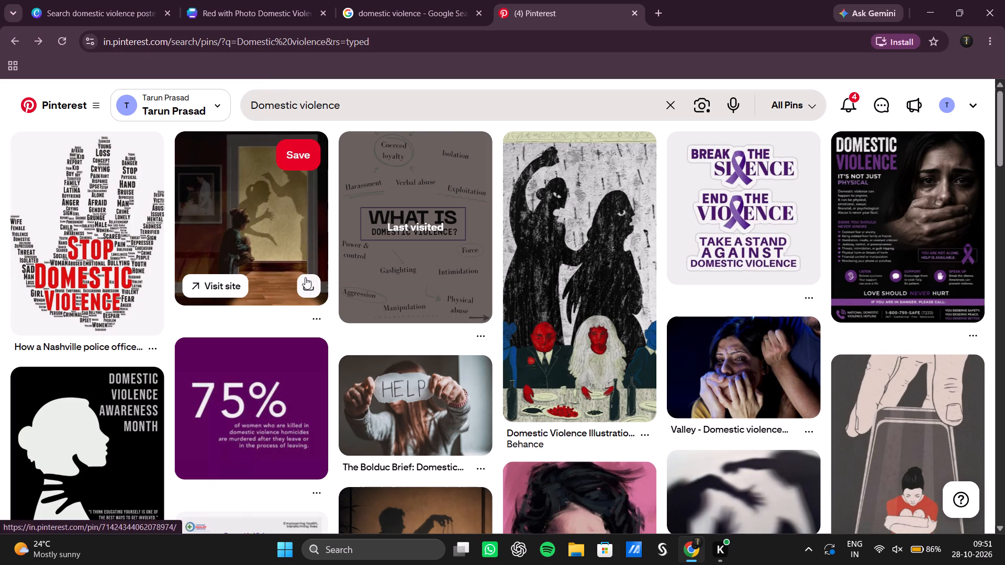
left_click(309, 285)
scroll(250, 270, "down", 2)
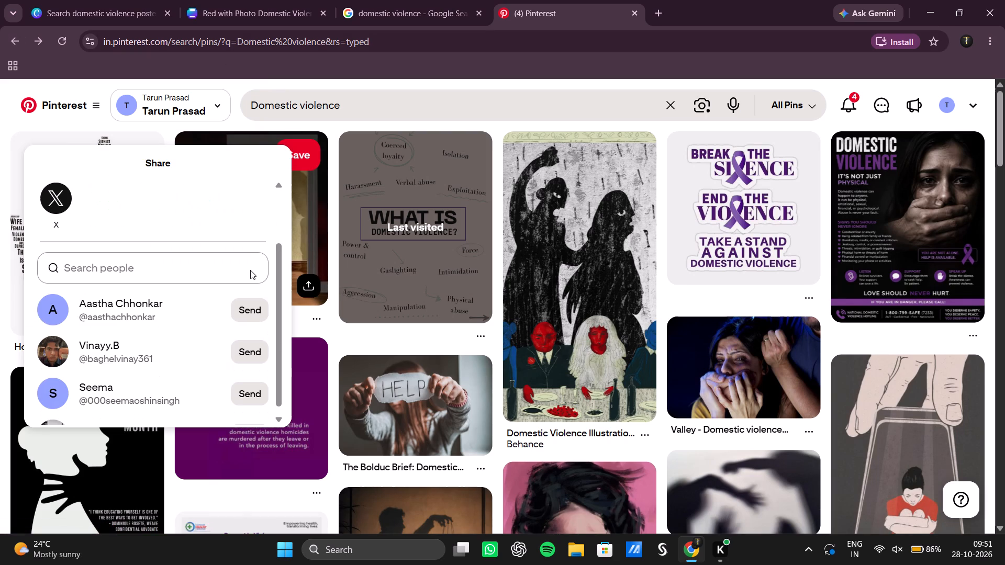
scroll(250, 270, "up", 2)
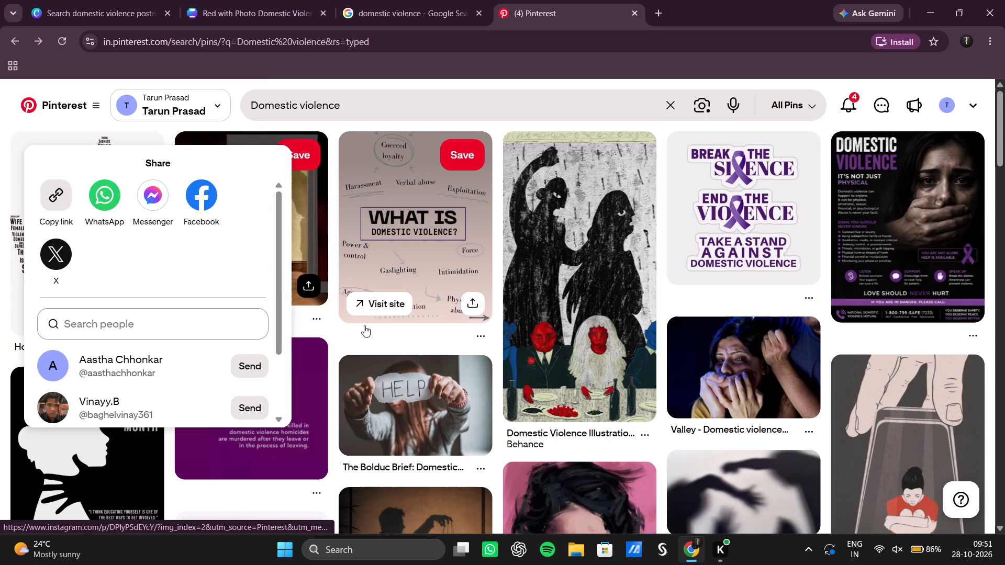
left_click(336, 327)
Open the pin of a child watching two shadow figures in a doorway and download its image.
left_click(269, 237)
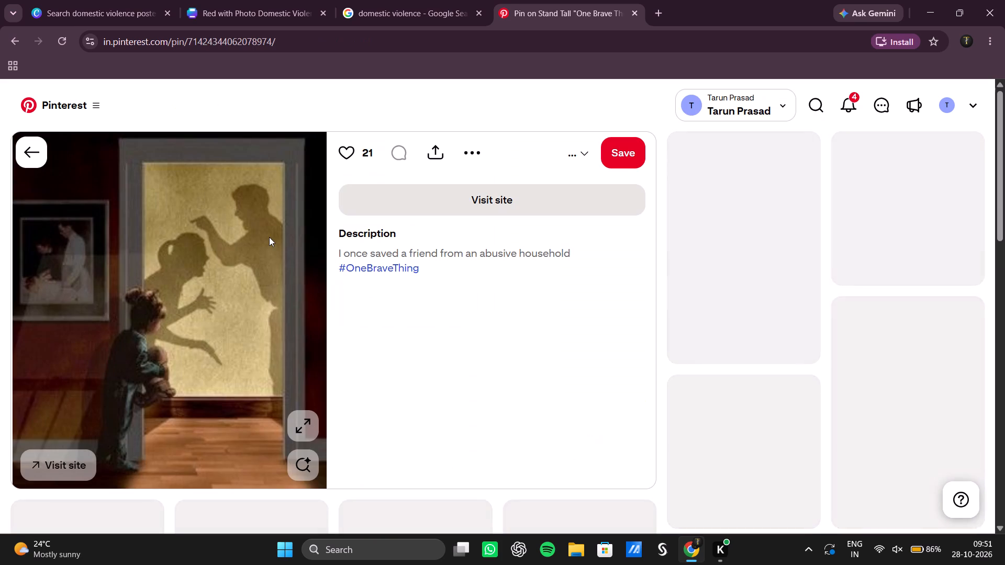
left_click(460, 155)
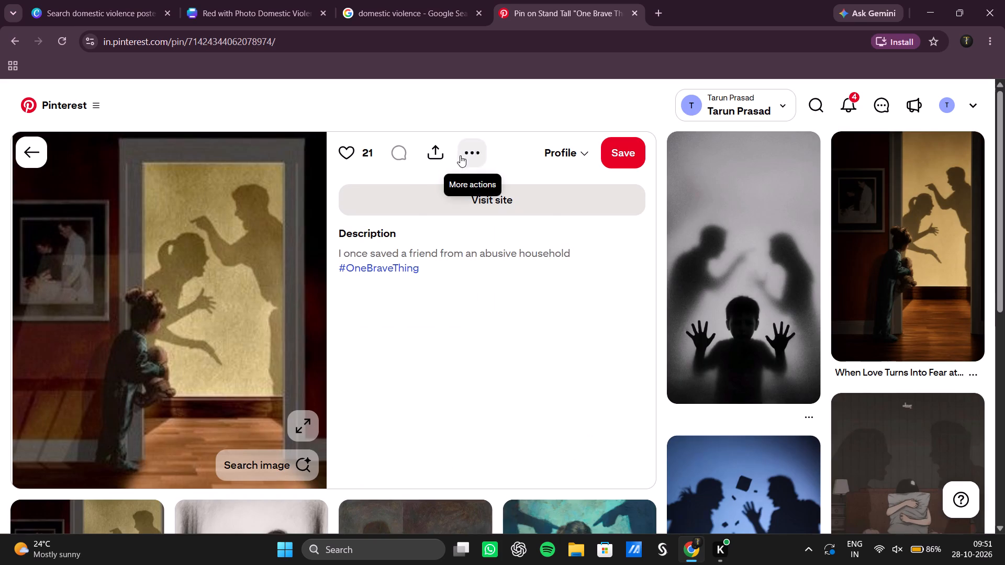
left_click(456, 195)
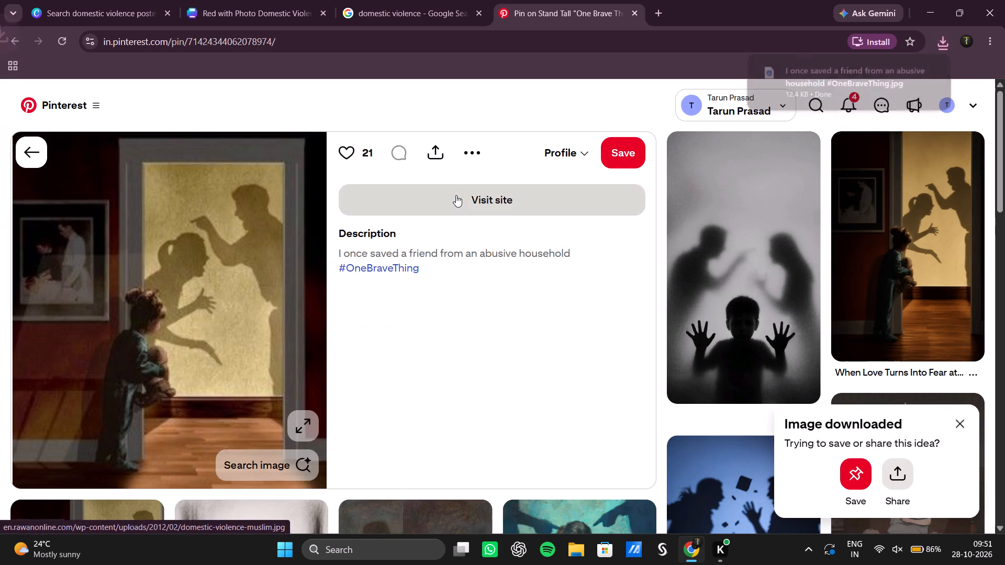
Switch to the Canva domestic violence poster and upload the downloaded "I once saved a friend from an abusive household" image.
left_click(316, 0)
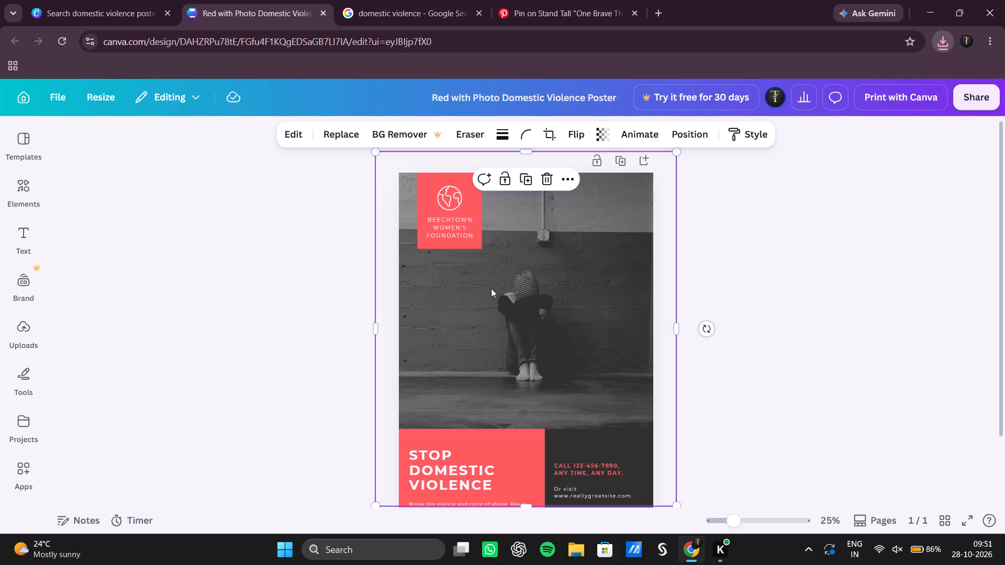
left_click(577, 324)
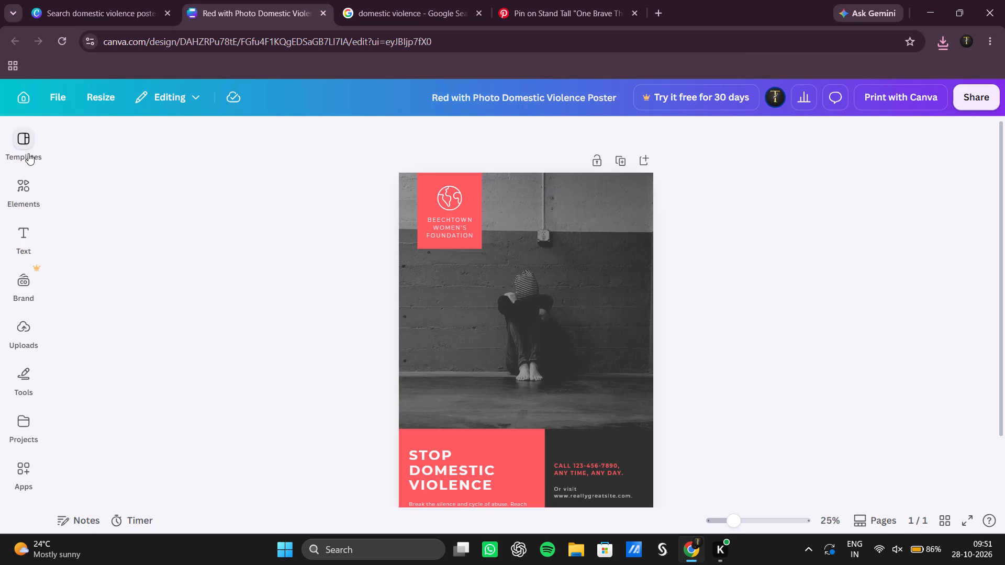
left_click(31, 155)
left_click(25, 176)
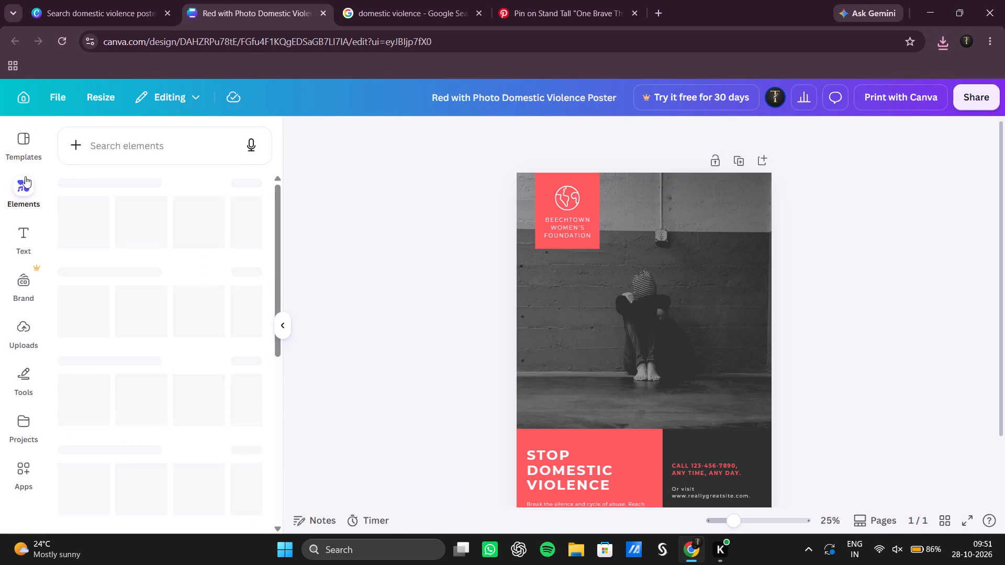
left_click(28, 333)
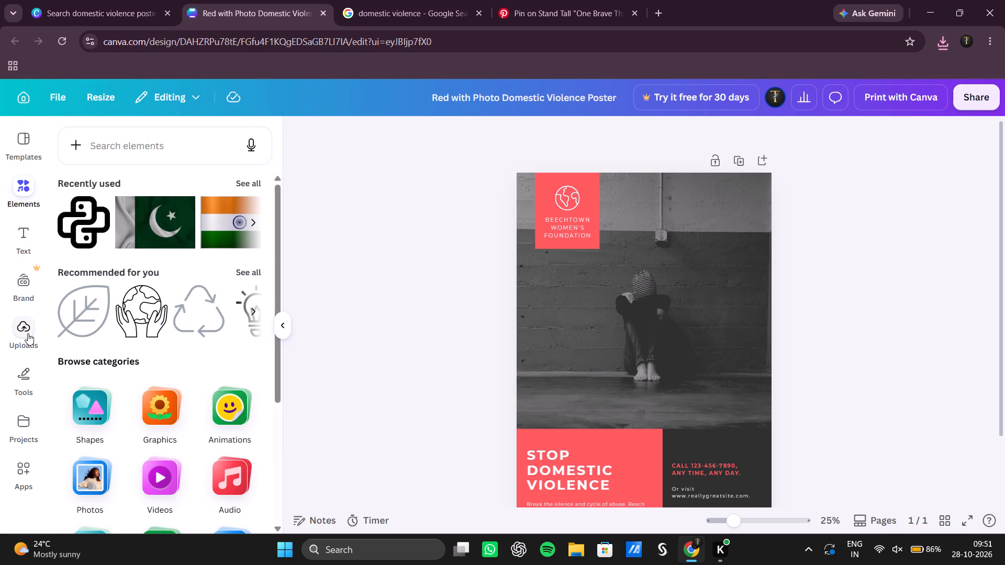
left_click(163, 181)
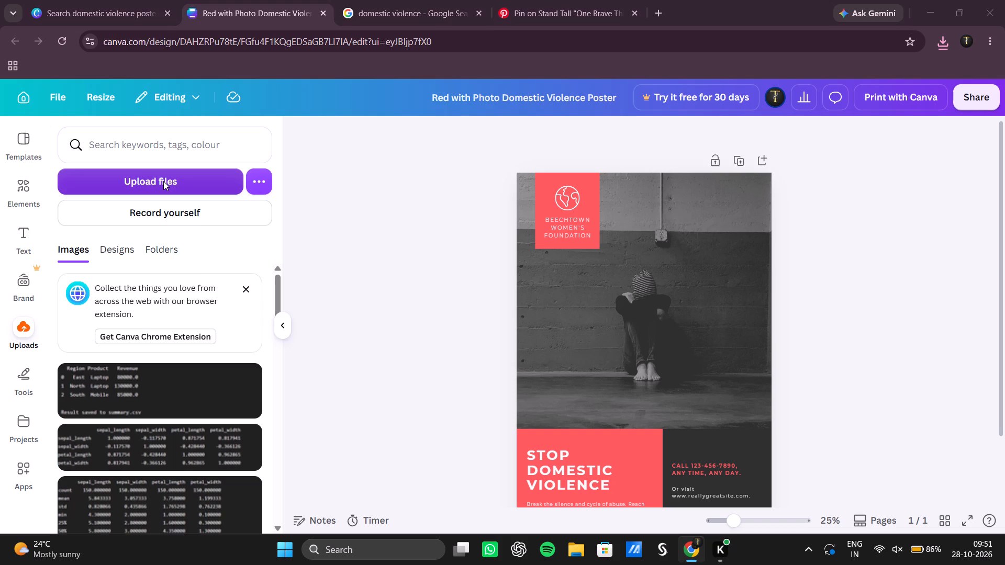
left_click(187, 122)
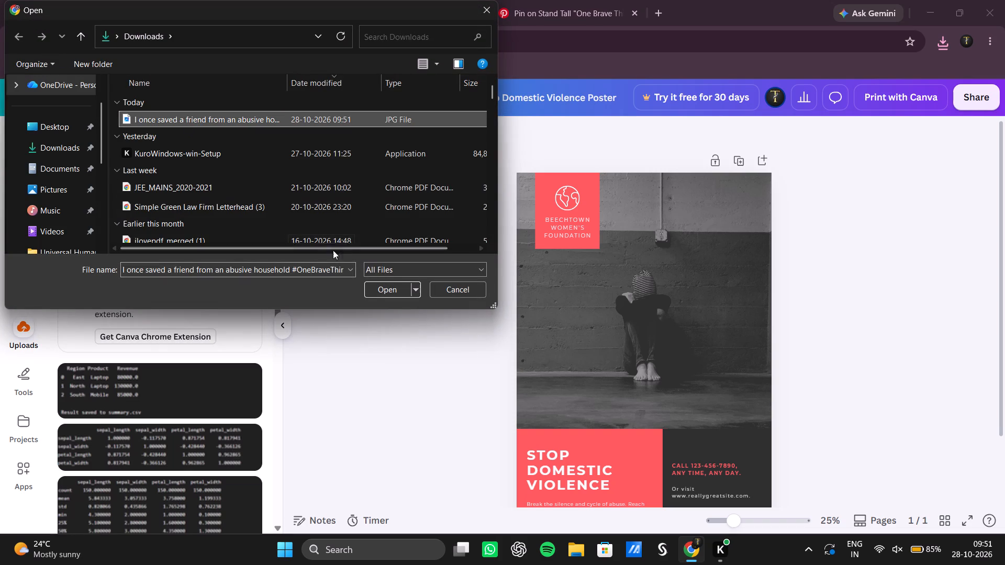
left_click(370, 287)
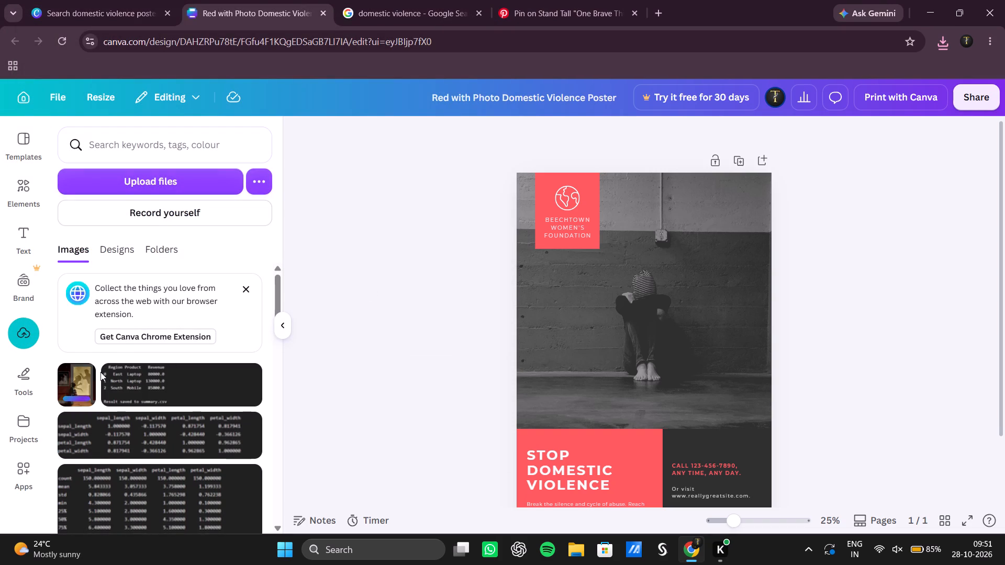
Replace the poster's main photo with the uploaded image of the child at the doorway.
left_click_drag(63, 383, 642, 311)
left_click(925, 274)
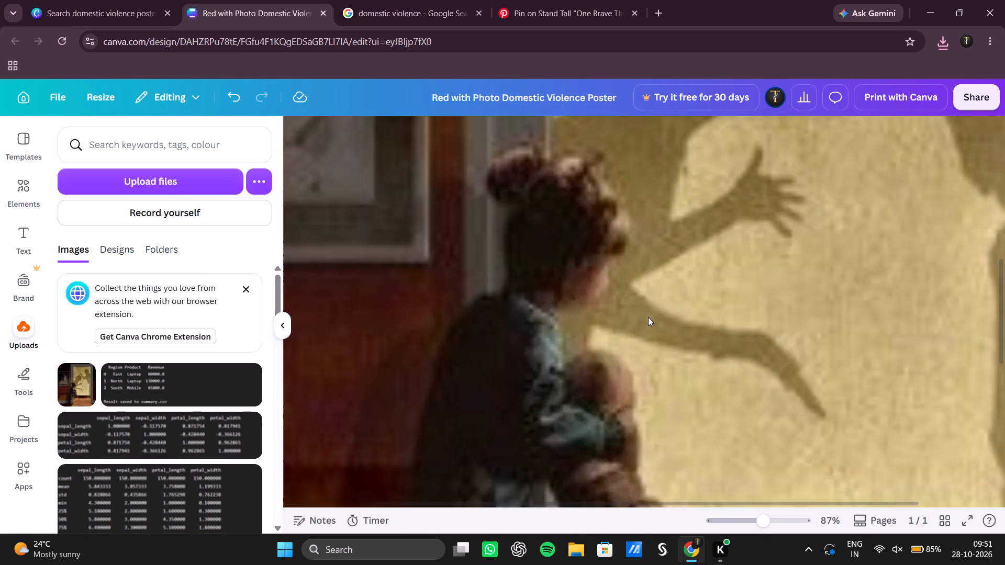
scroll(648, 317, "left", 1)
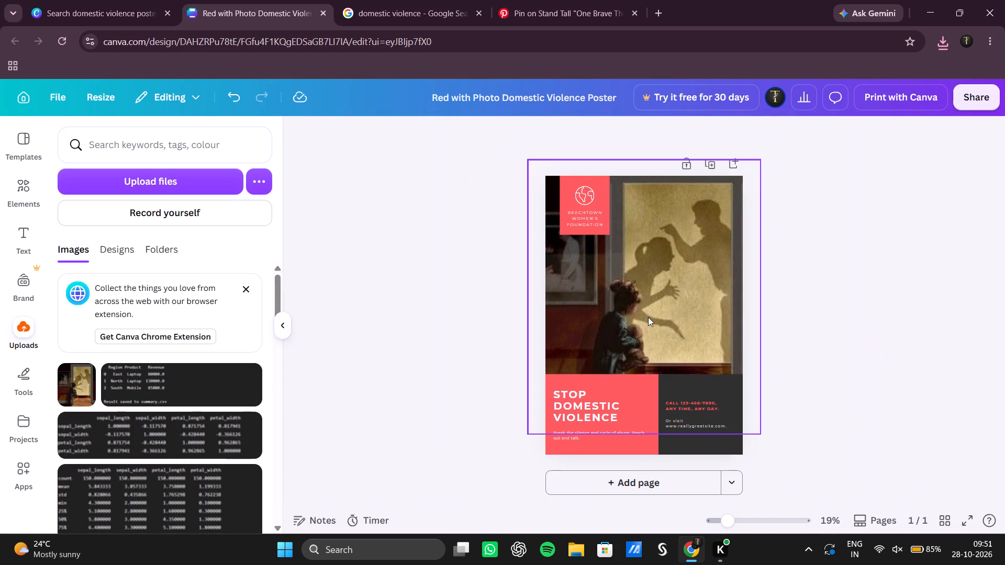
scroll(648, 317, "left", 1)
Return to the Pinterest "Domestic violence" results and open the "girl realty" pin of a kneeling woman surrounded by pointing hands.
left_click(387, 0)
left_click(546, 0)
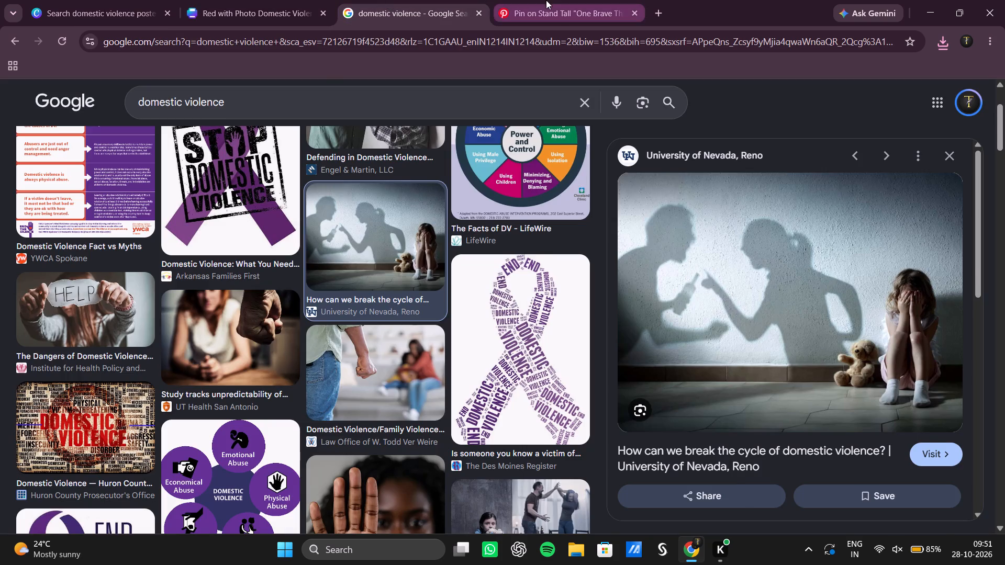
left_click(14, 42)
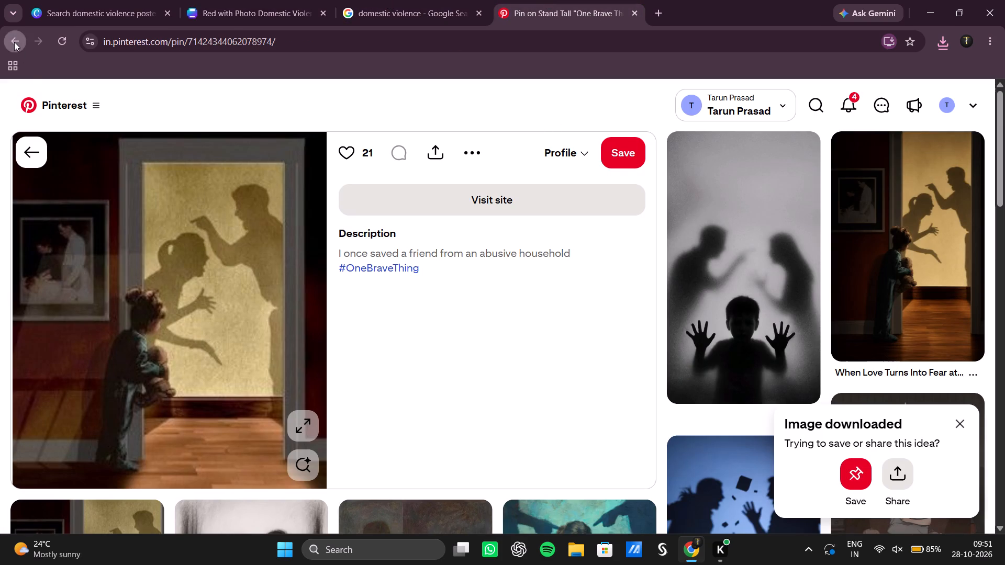
scroll(297, 281, "down", 2)
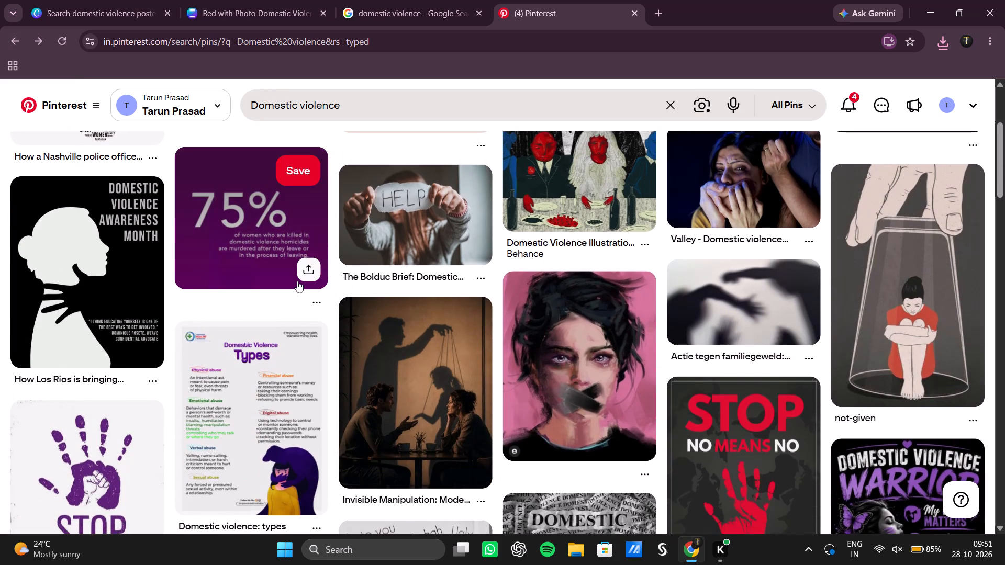
scroll(297, 281, "down", 3)
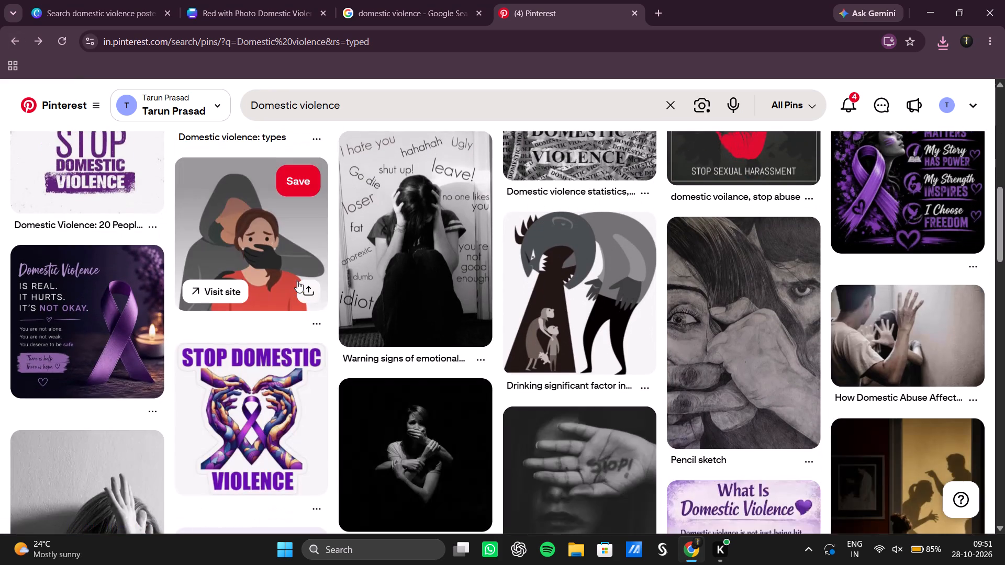
scroll(297, 281, "down", 5)
scroll(297, 281, "up", 1)
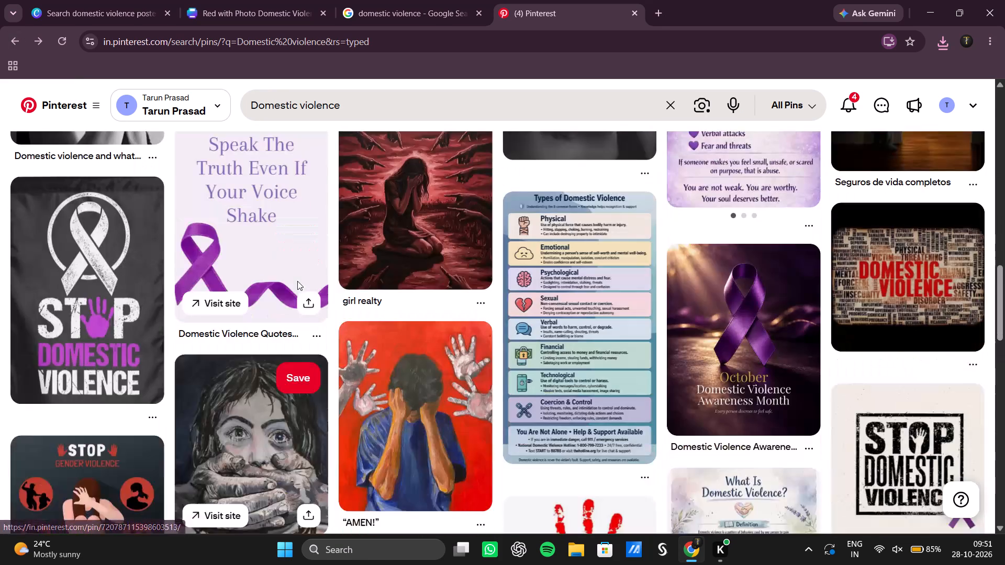
scroll(297, 281, "up", 1)
left_click(407, 382)
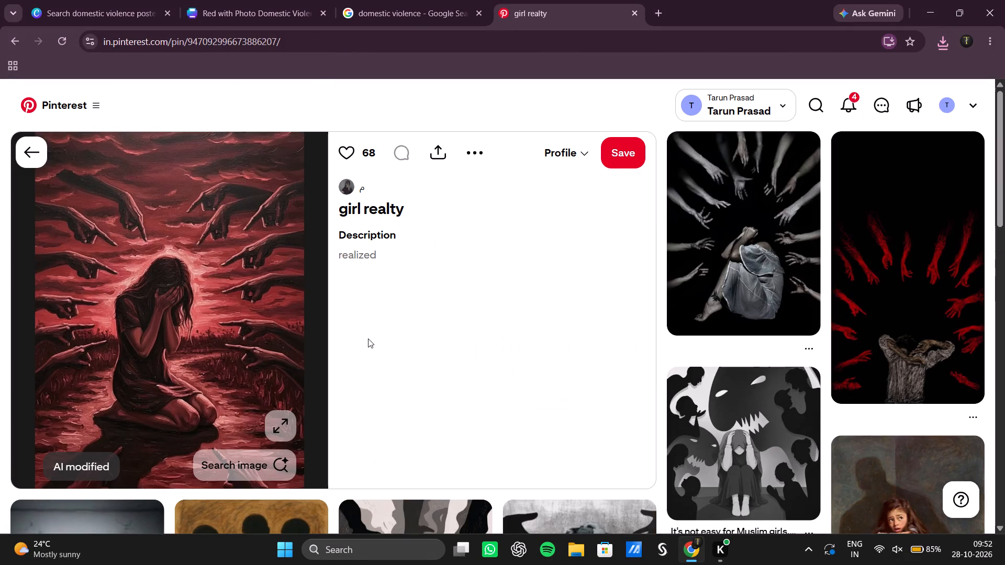
Look through the pins related to "girl realty" for alternative poster images.
scroll(368, 338, "down", 2)
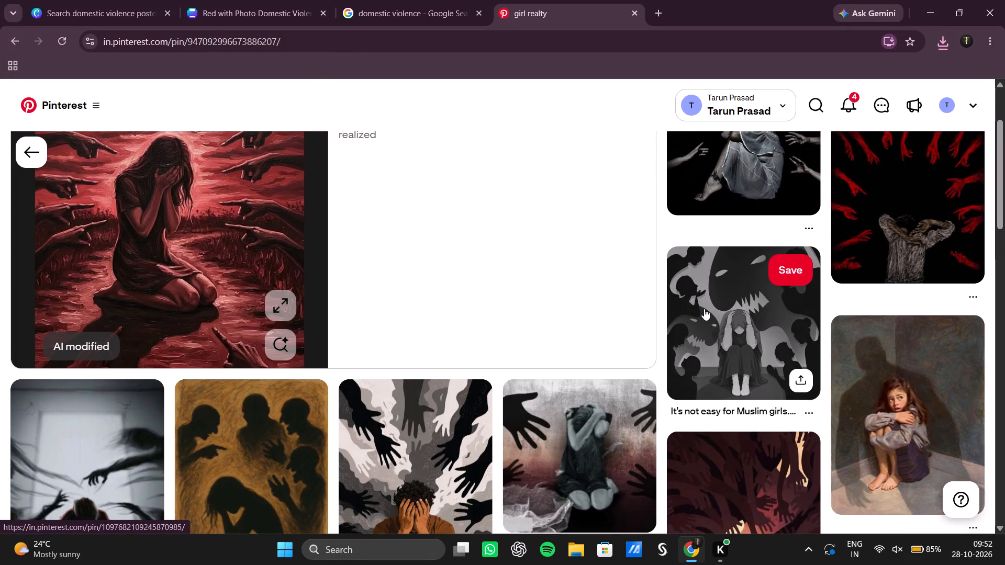
scroll(704, 309, "down", 1)
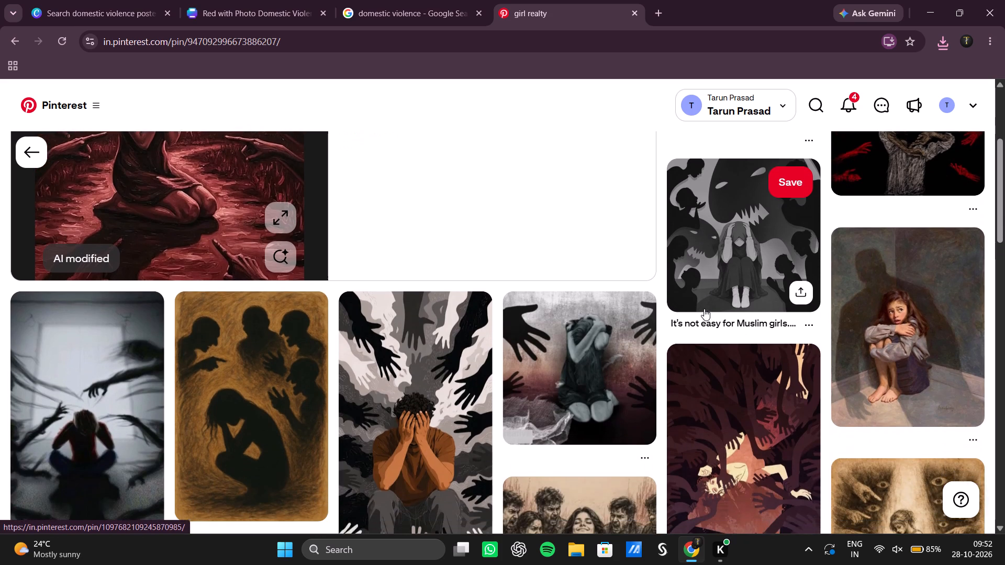
scroll(704, 309, "down", 4)
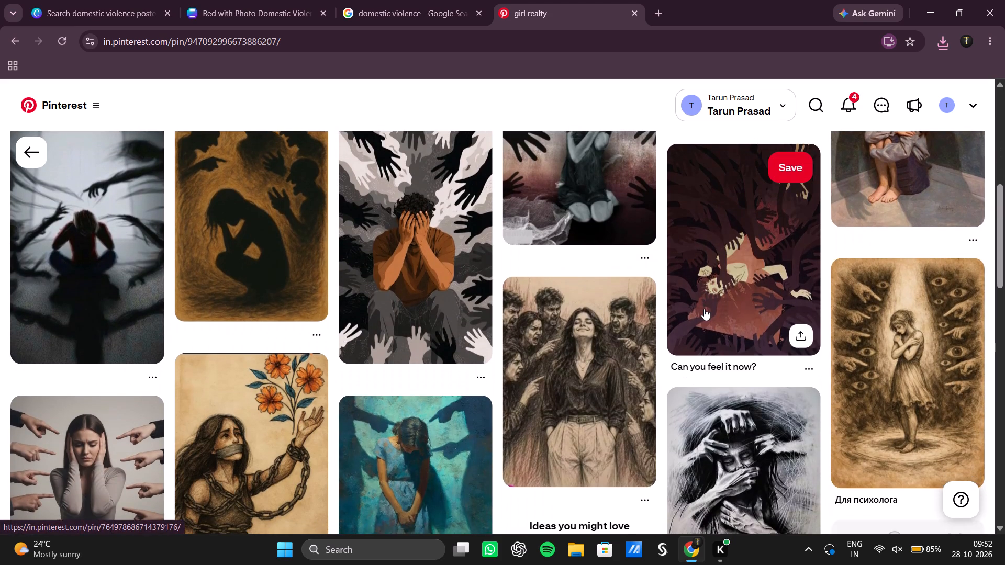
scroll(704, 309, "down", 3)
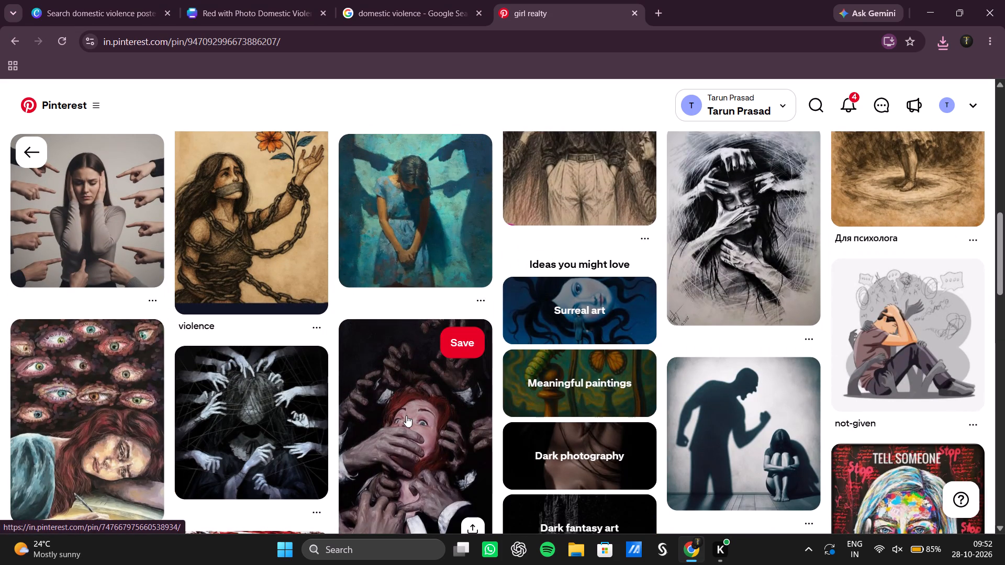
scroll(406, 415, "down", 3)
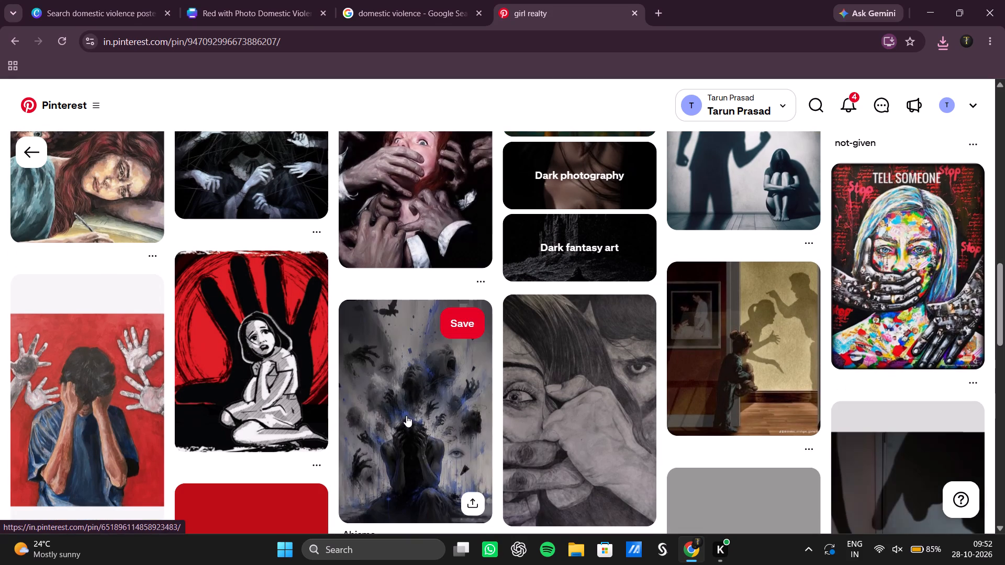
scroll(406, 415, "up", 1)
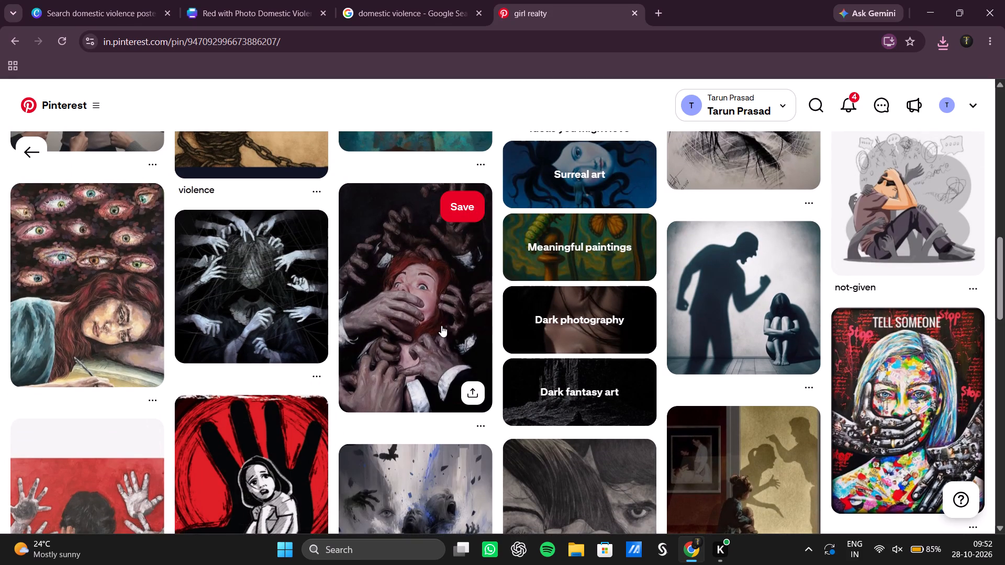
scroll(441, 324, "down", 6)
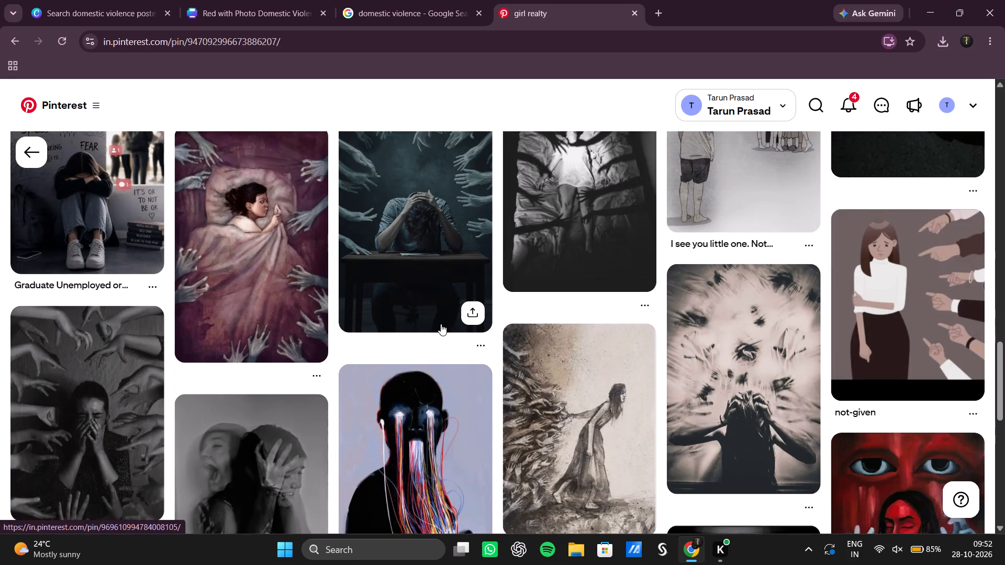
scroll(441, 324, "right", 2)
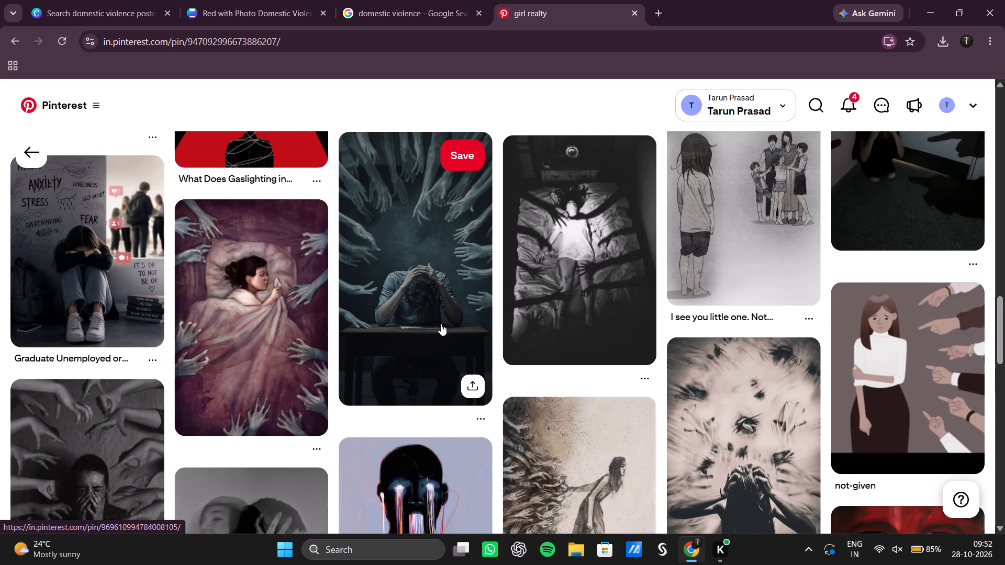
scroll(441, 324, "right", 1)
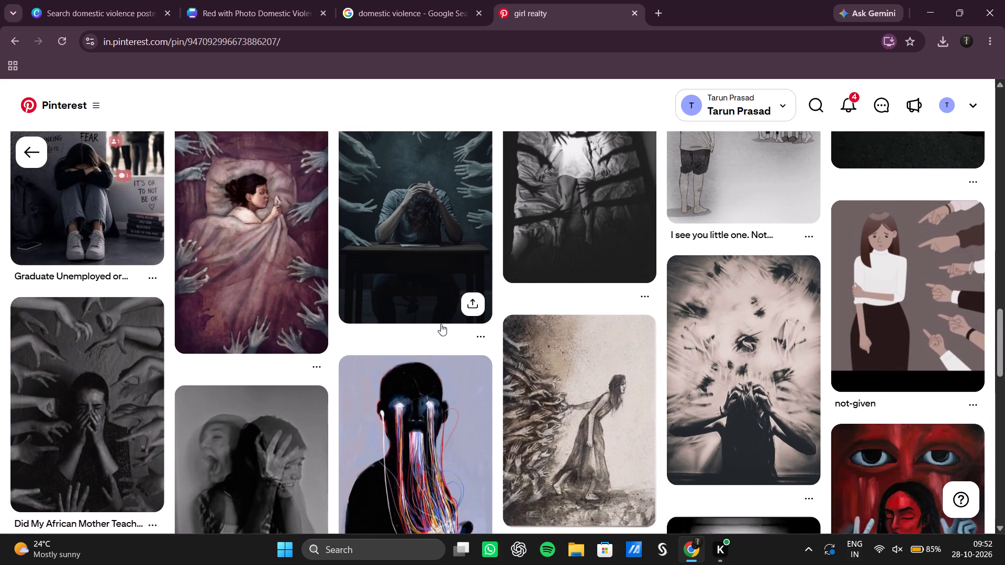
scroll(441, 324, "down", 2)
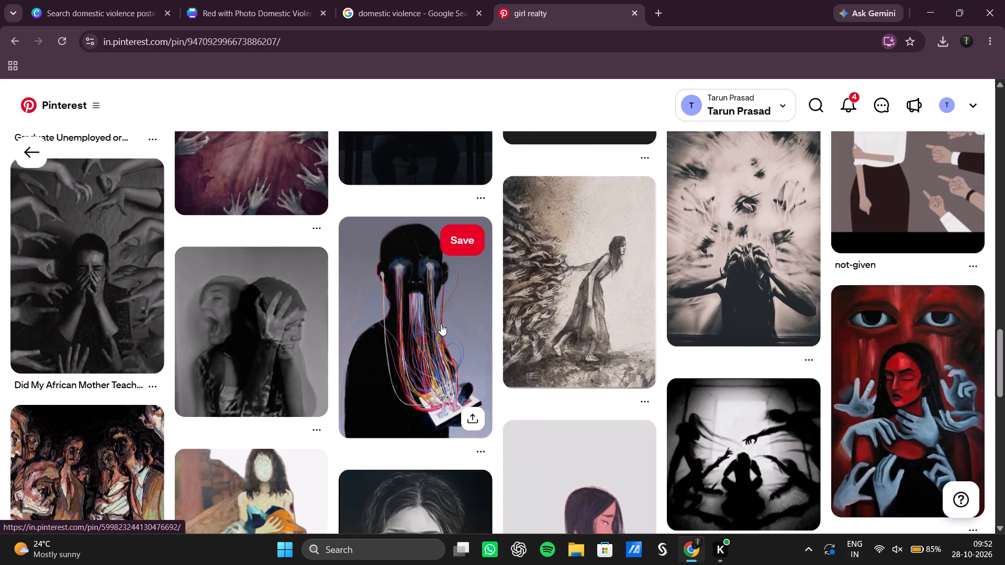
scroll(441, 324, "down", 4)
scroll(441, 324, "up", 3)
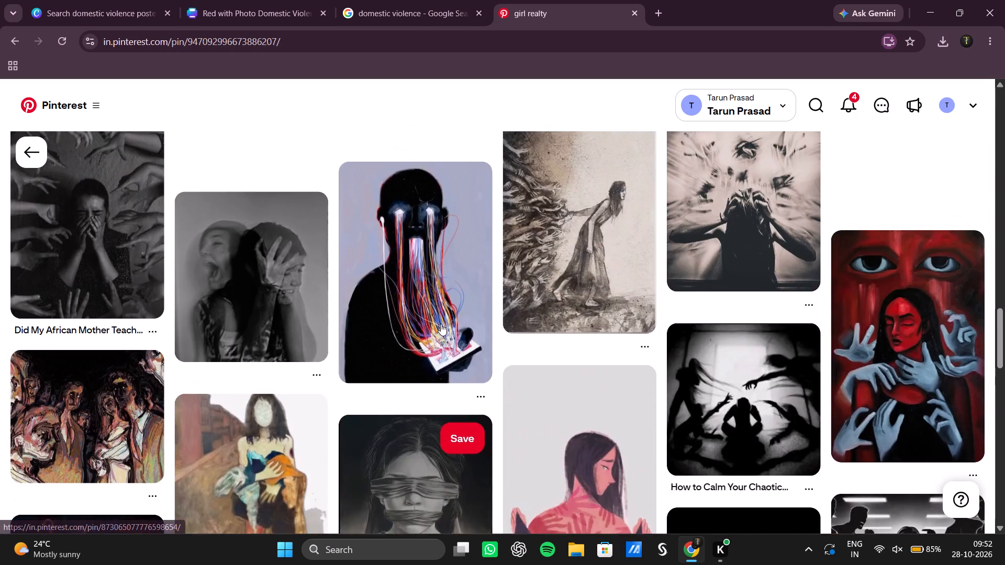
scroll(441, 324, "down", 5)
scroll(441, 324, "up", 1)
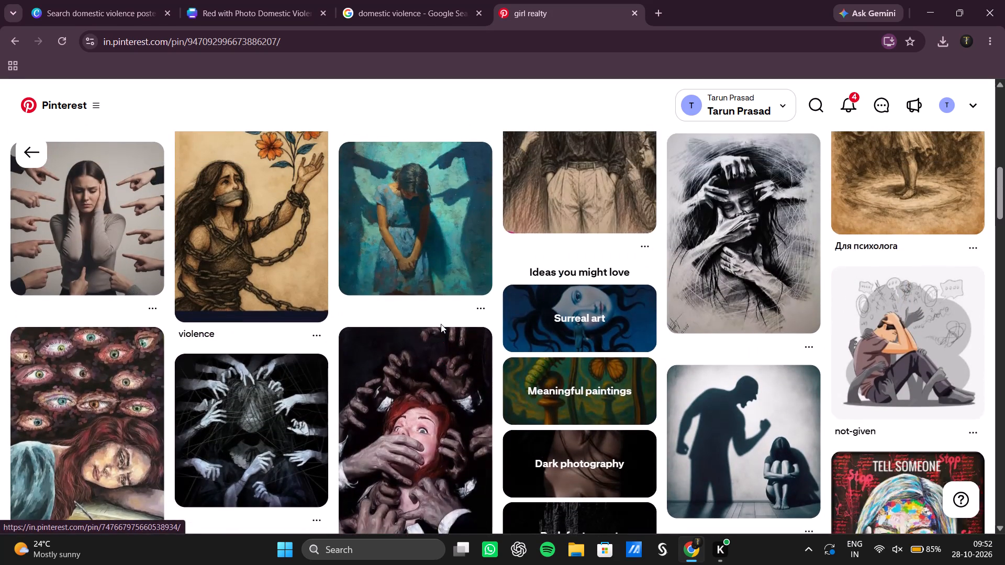
scroll(441, 324, "up", 1)
scroll(441, 324, "right", 1)
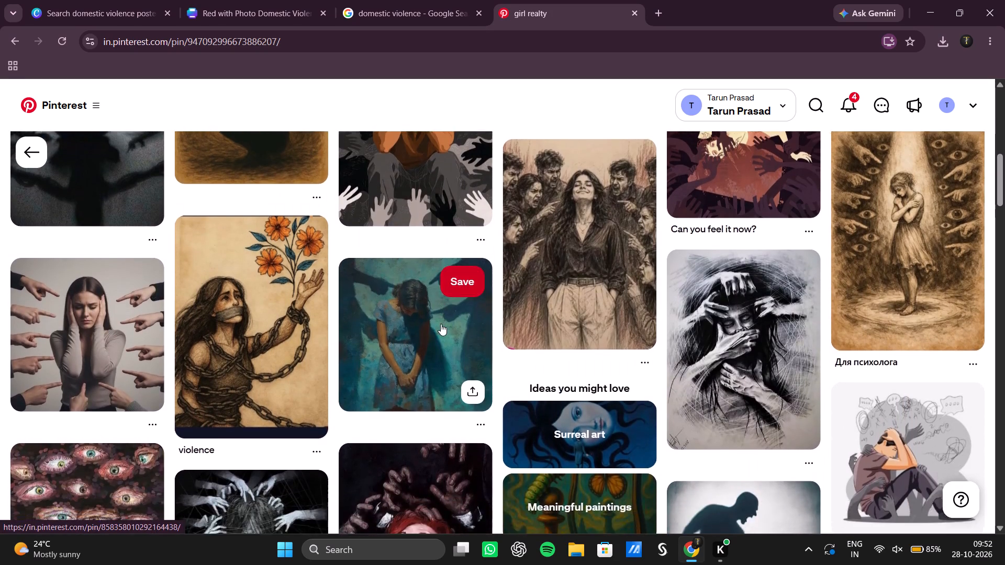
scroll(441, 324, "right", 1)
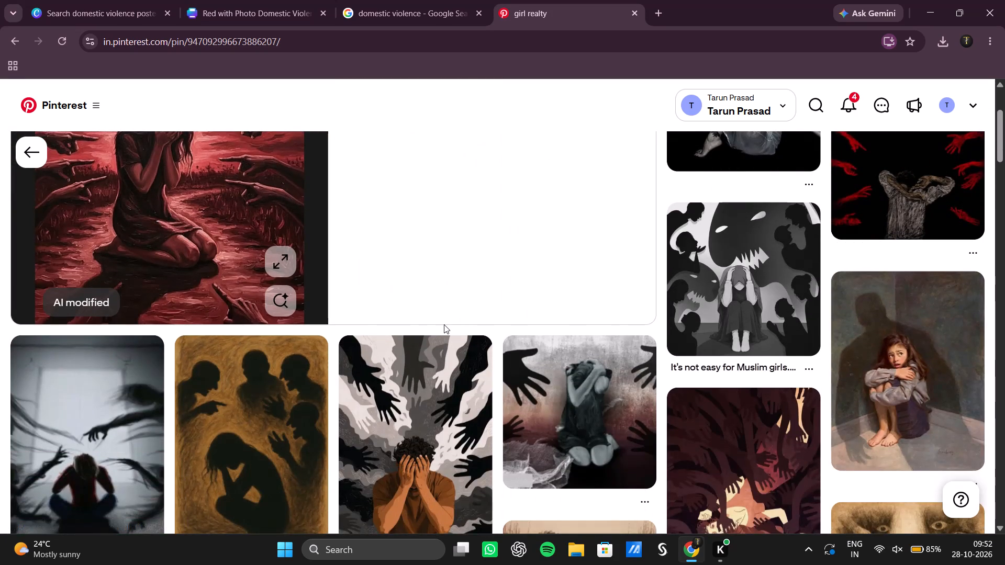
scroll(444, 324, "up", 1)
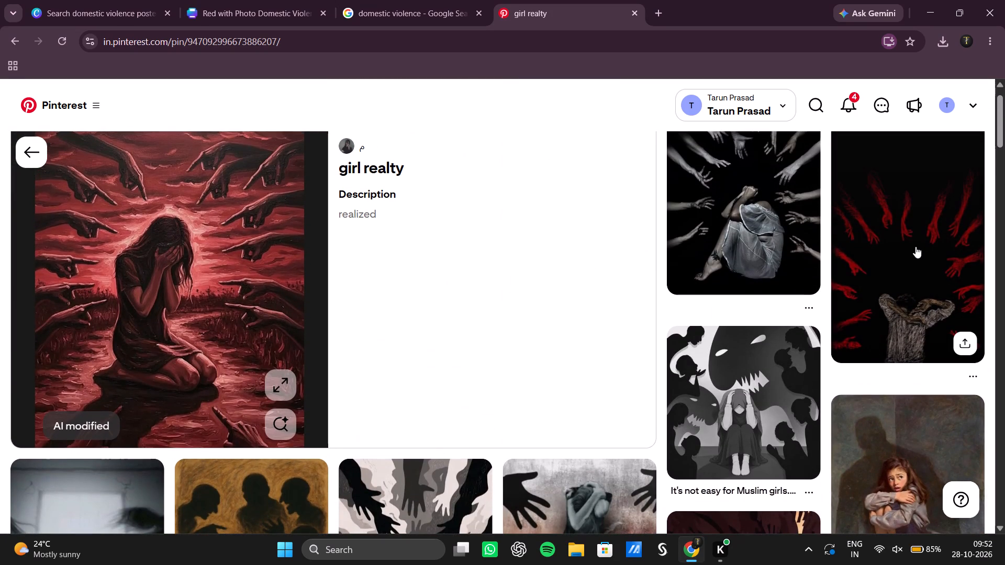
Open the related pin of red hands reaching toward a person on black and save it to the profile.
left_click(915, 246)
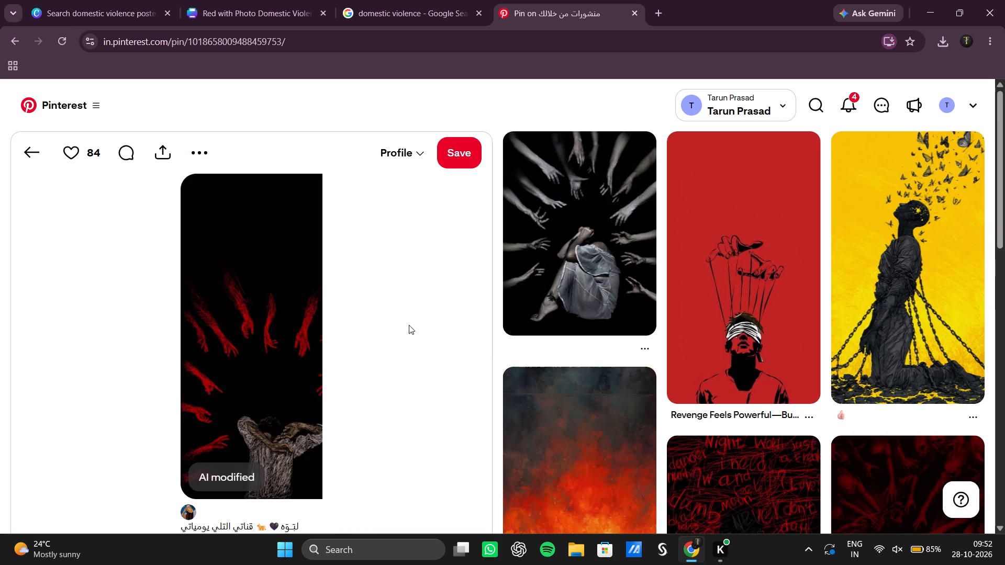
scroll(673, 276, "down", 2)
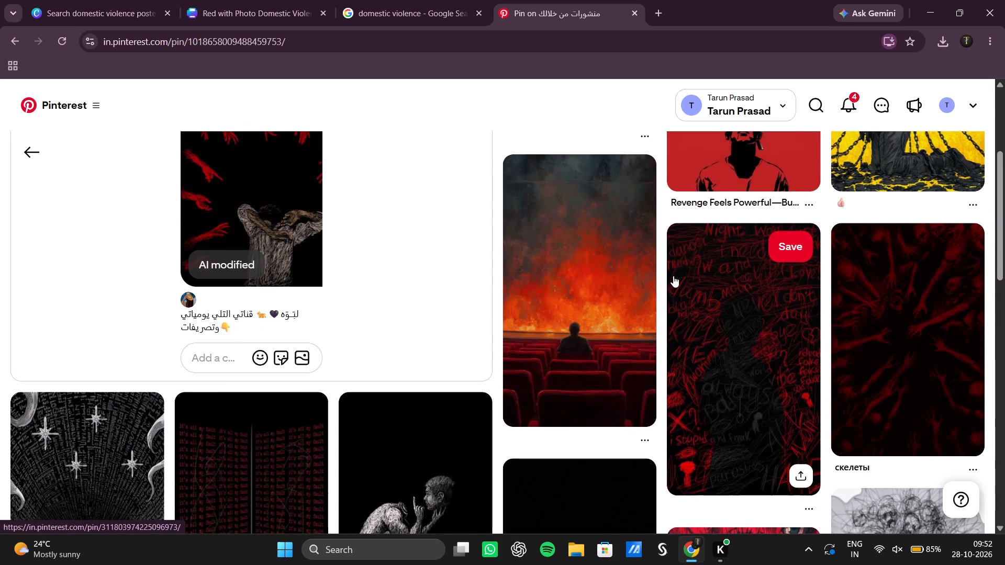
scroll(673, 276, "down", 2)
scroll(673, 276, "up", 8)
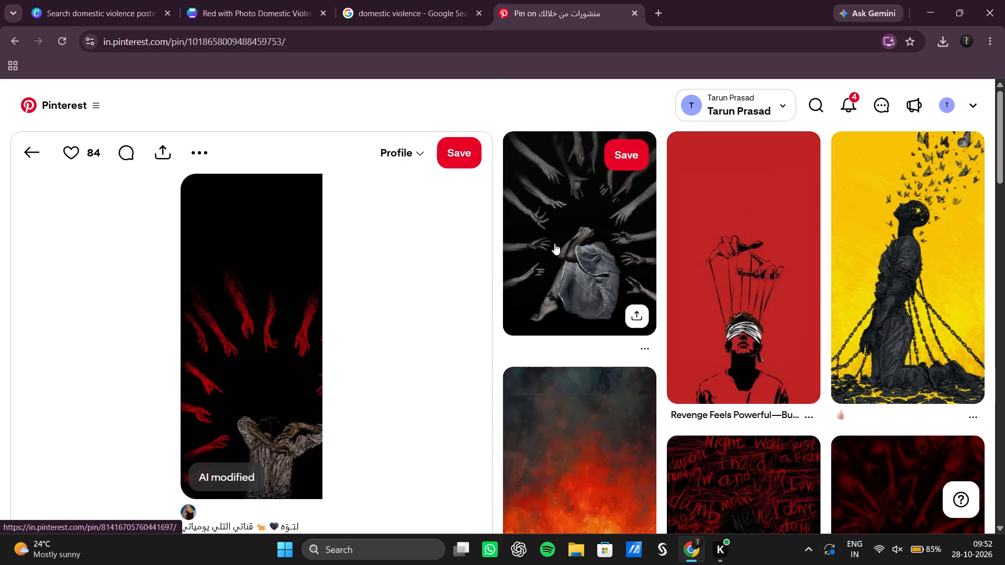
left_click(425, 155)
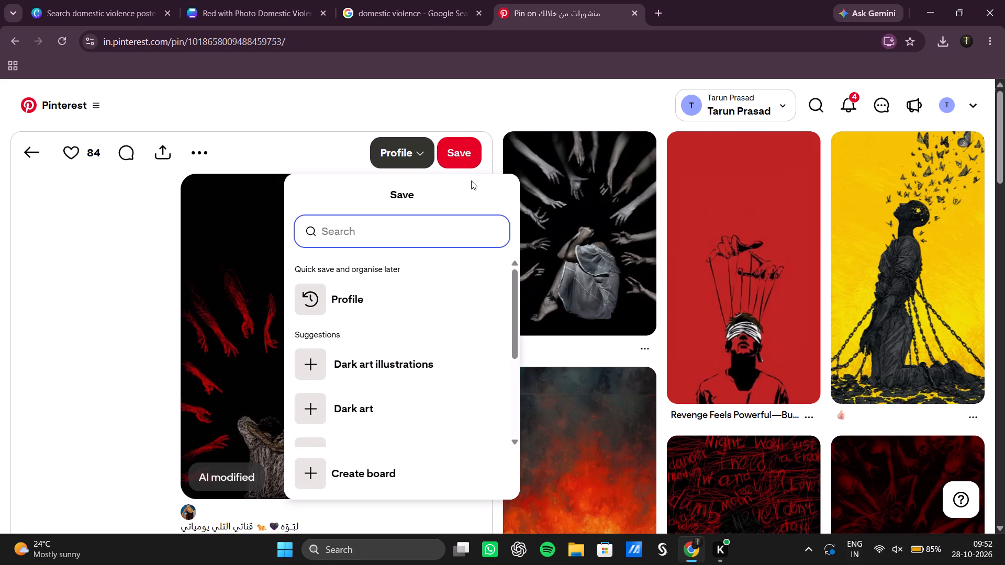
left_click(454, 153)
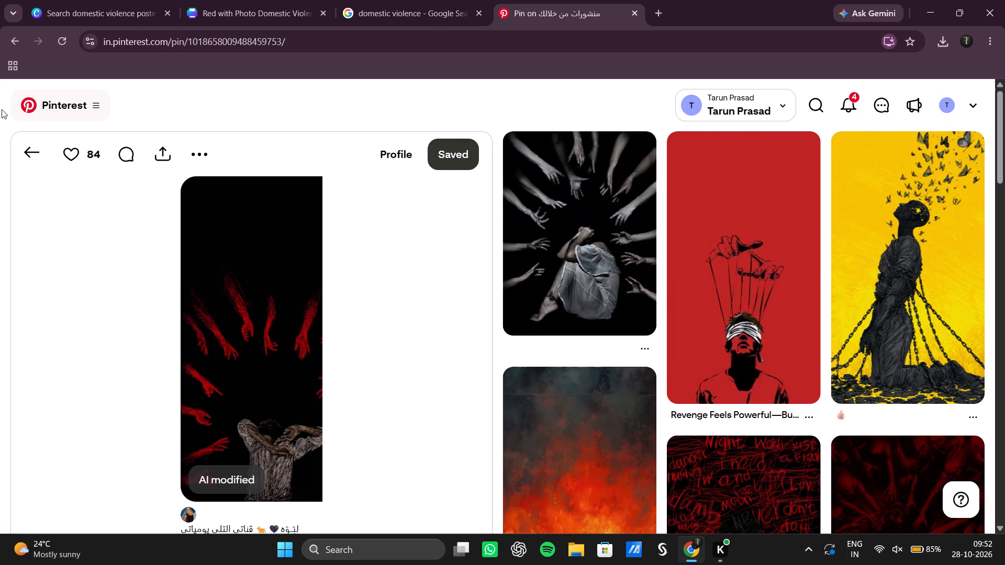
Go back to the "girl realty" pin and download its image.
left_click(28, 153)
scroll(367, 257, "down", 2)
scroll(367, 257, "up", 2)
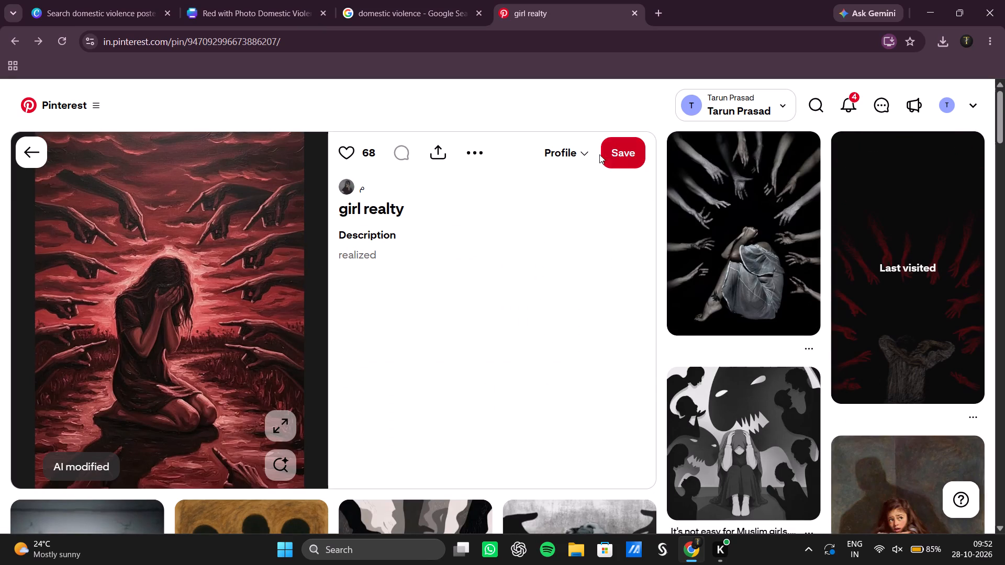
left_click(585, 153)
left_click(452, 216)
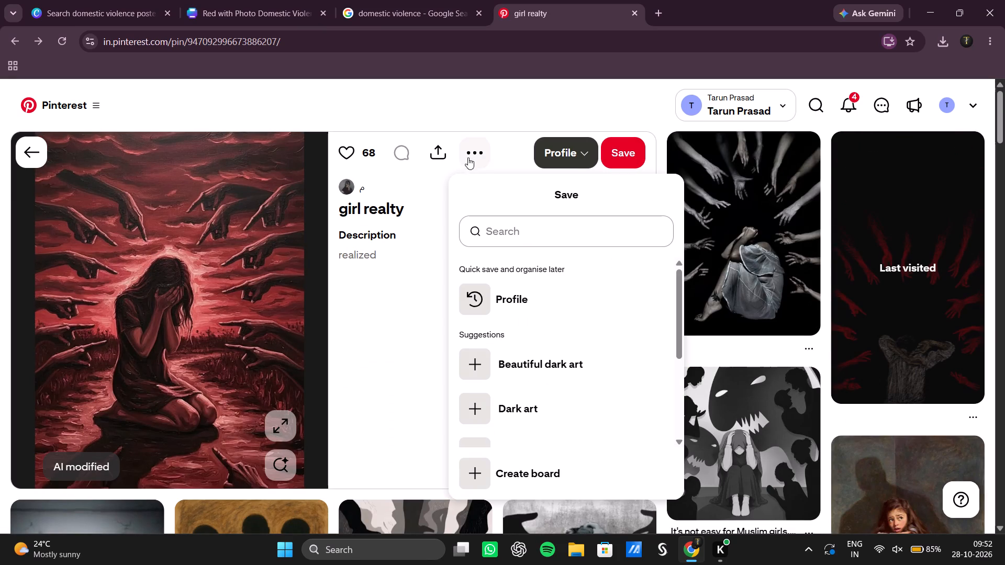
left_click(471, 154)
left_click(463, 250)
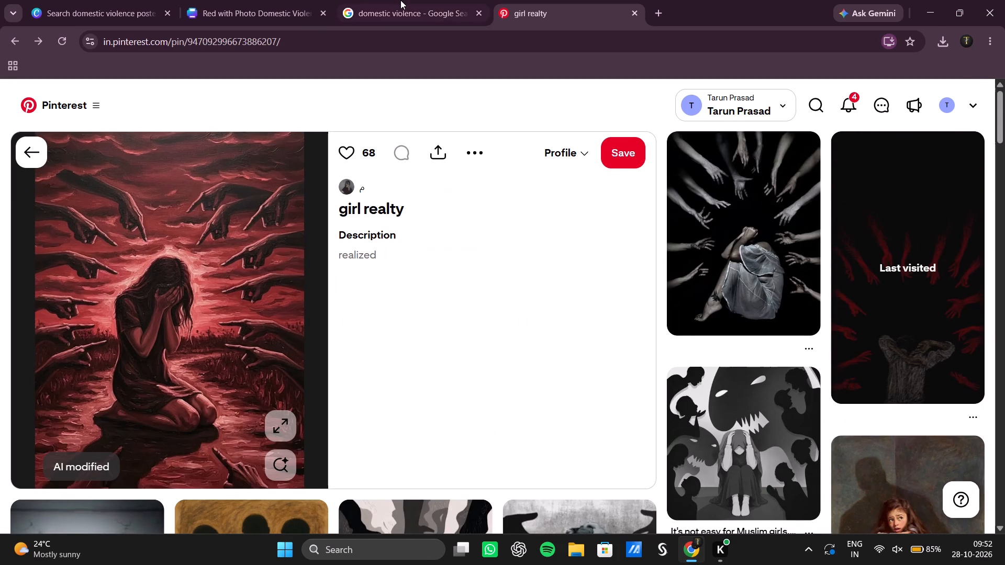
Switch to the Canva domestic violence poster and upload the downloaded "girl realty" image.
left_click(152, 0)
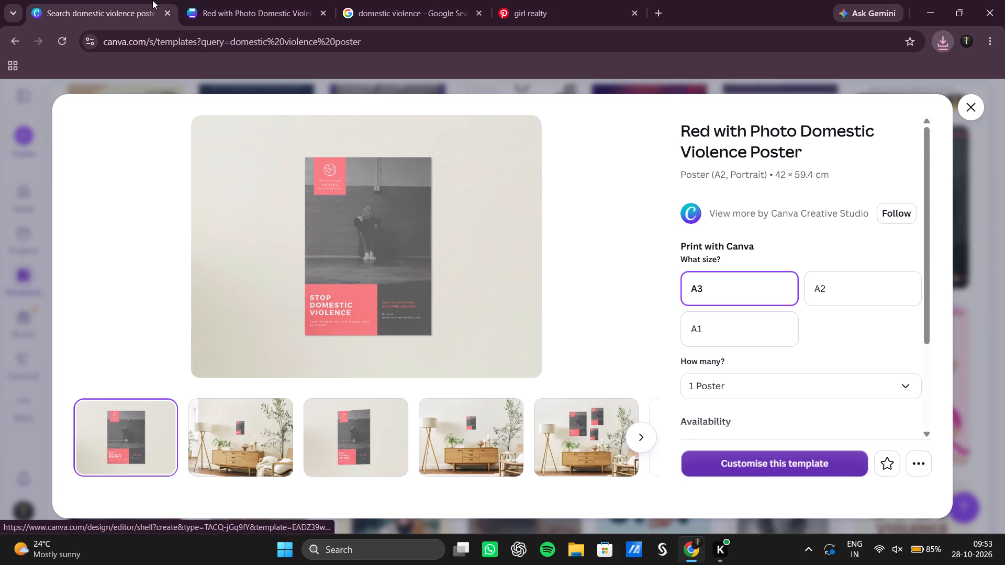
left_click(265, 1)
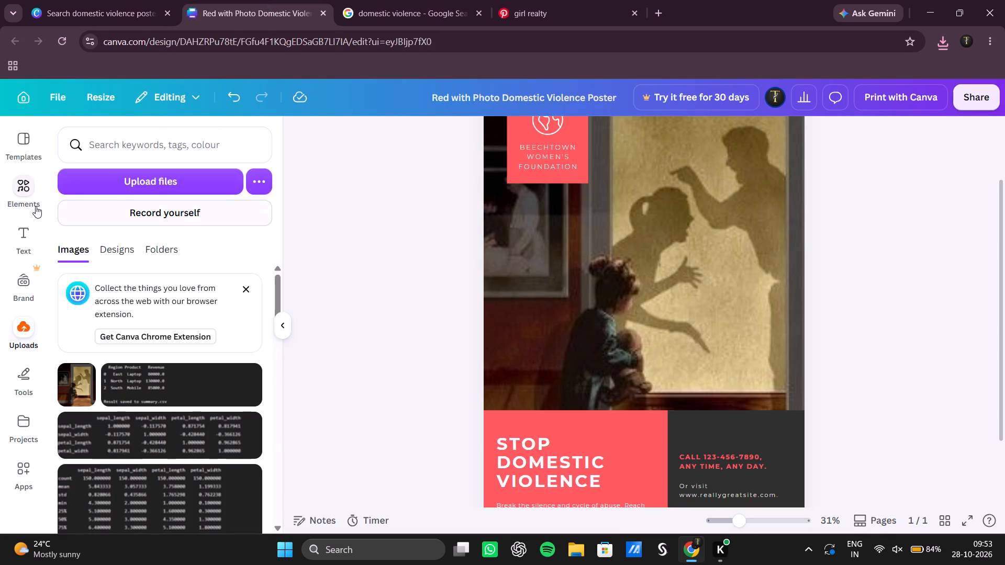
left_click(24, 329)
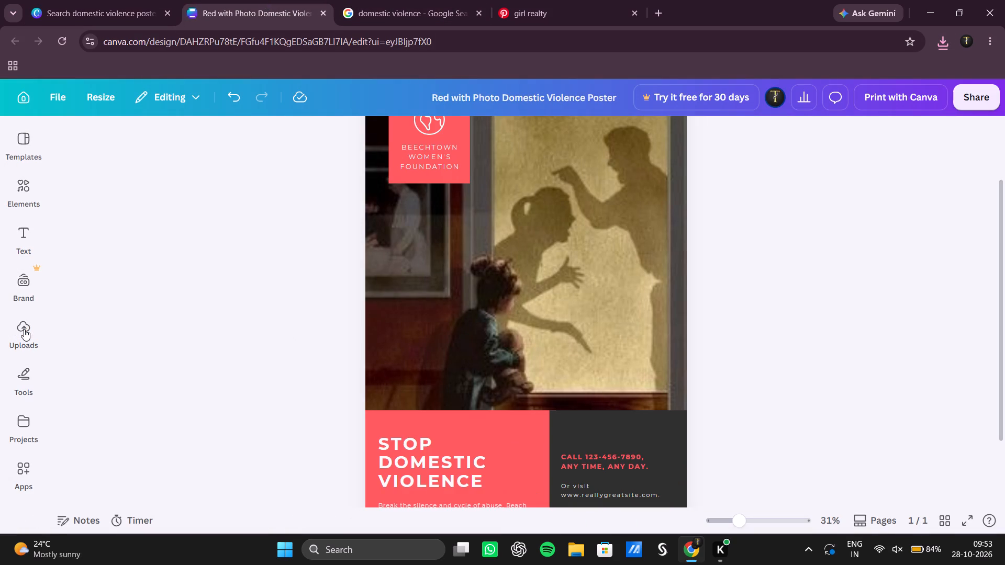
left_click(24, 329)
left_click(170, 178)
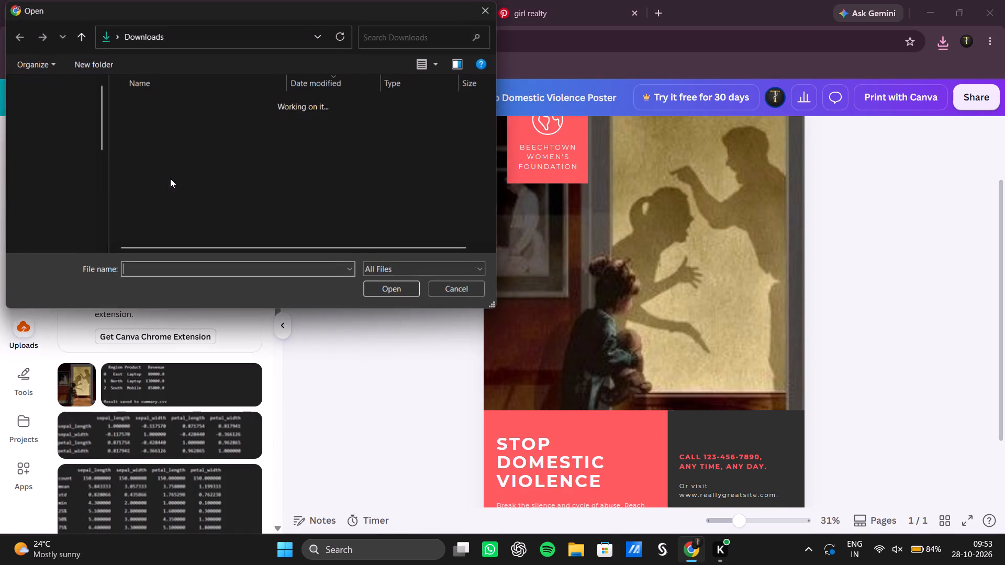
left_click(185, 116)
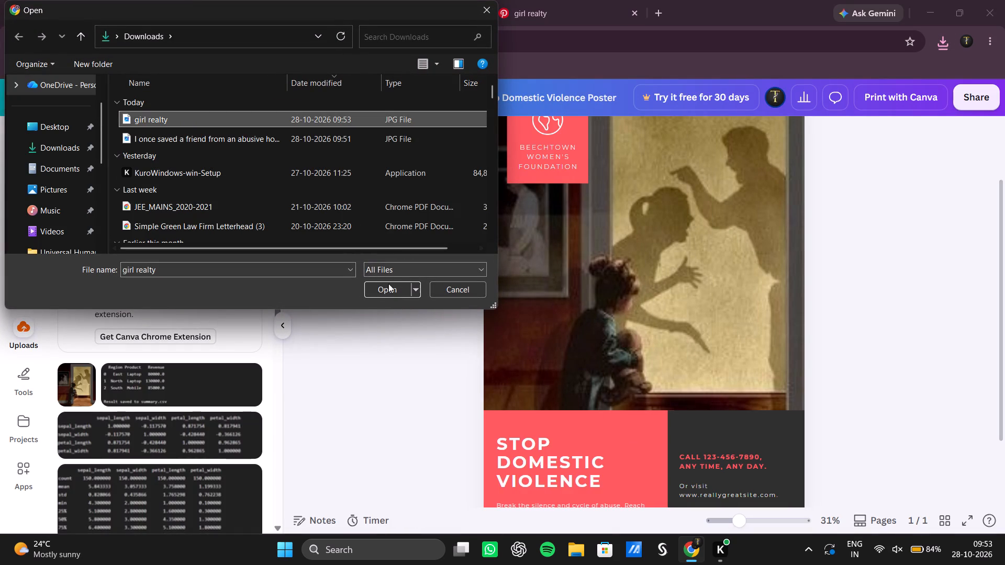
left_click(378, 292)
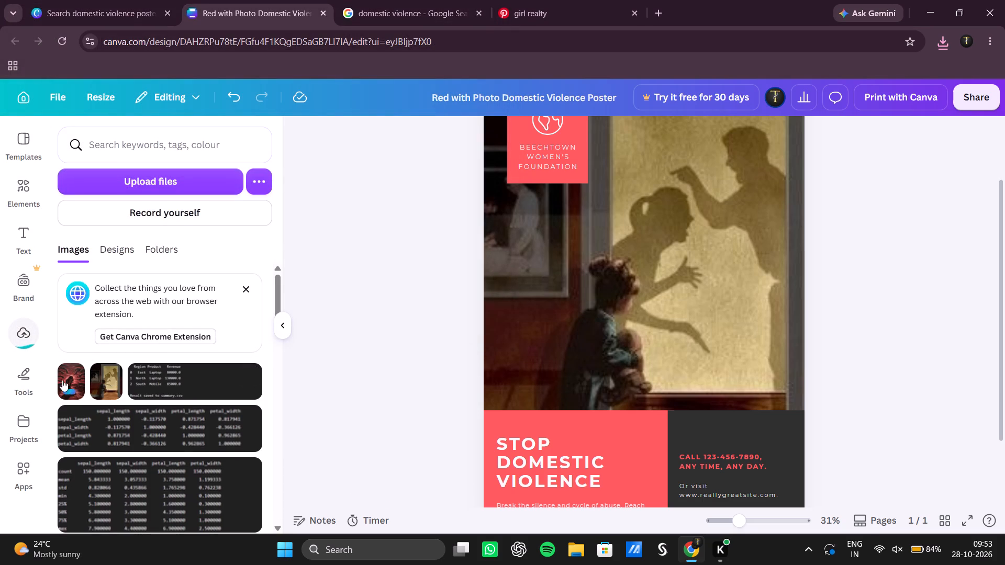
Replace the poster's main photo with the uploaded "girl realty" image of the woman surrounded by pointing hands.
left_click_drag(66, 380, 595, 308)
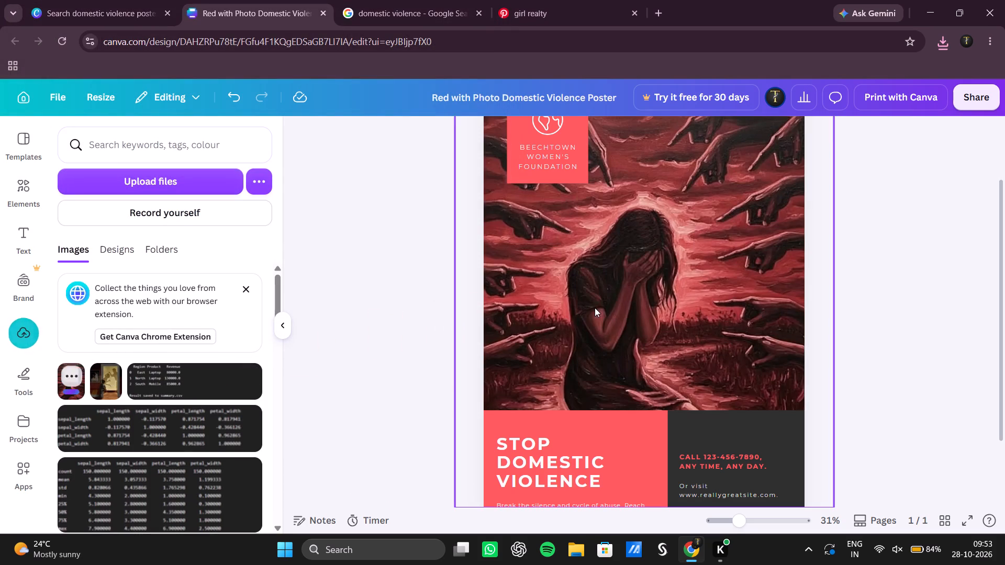
left_click(961, 286)
Delete the "BEECHTOWN WOMEN'S FOUNDATION" text from the red badge at the top of the poster.
scroll(961, 286, "up", 1)
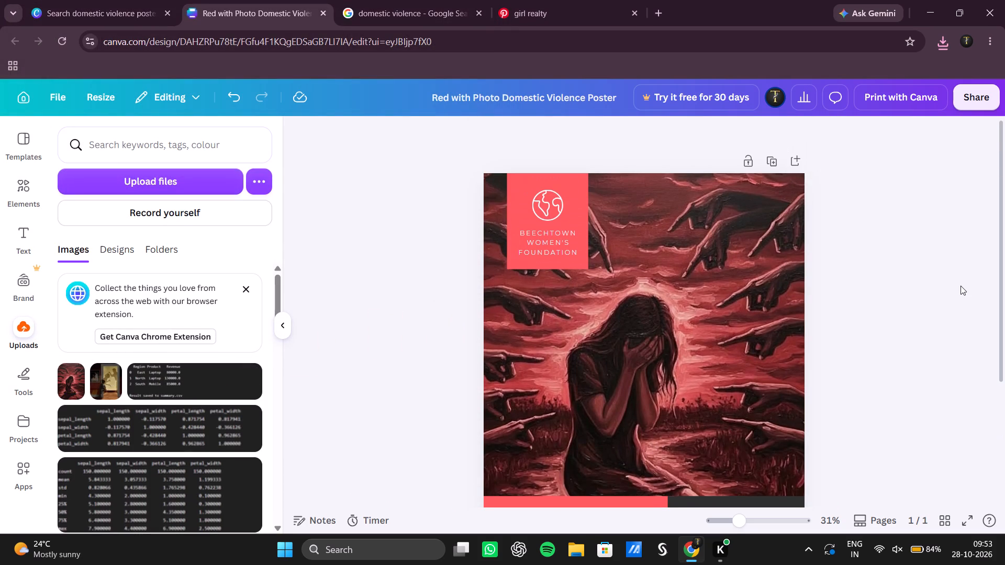
double_click(557, 237)
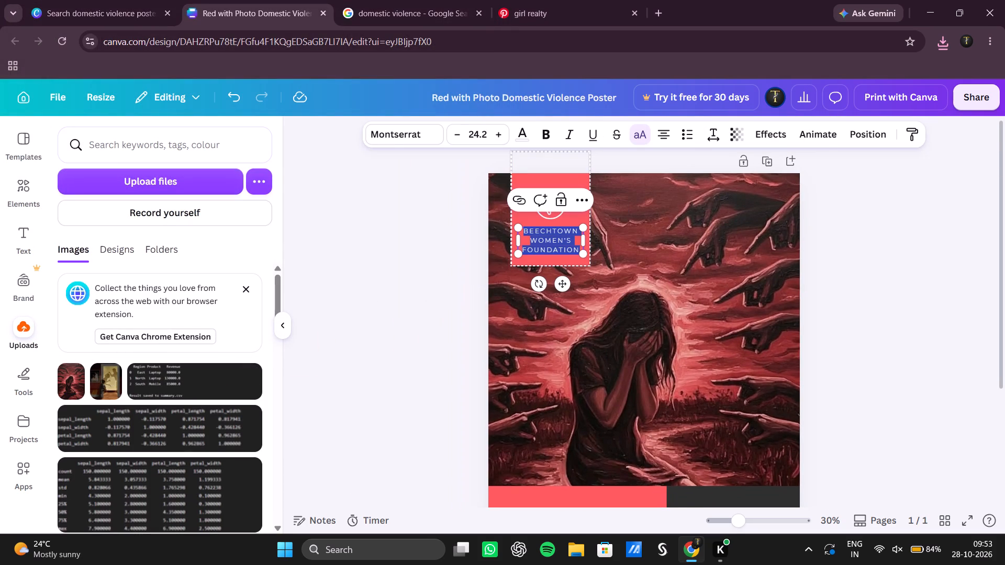
key("BackSpace")
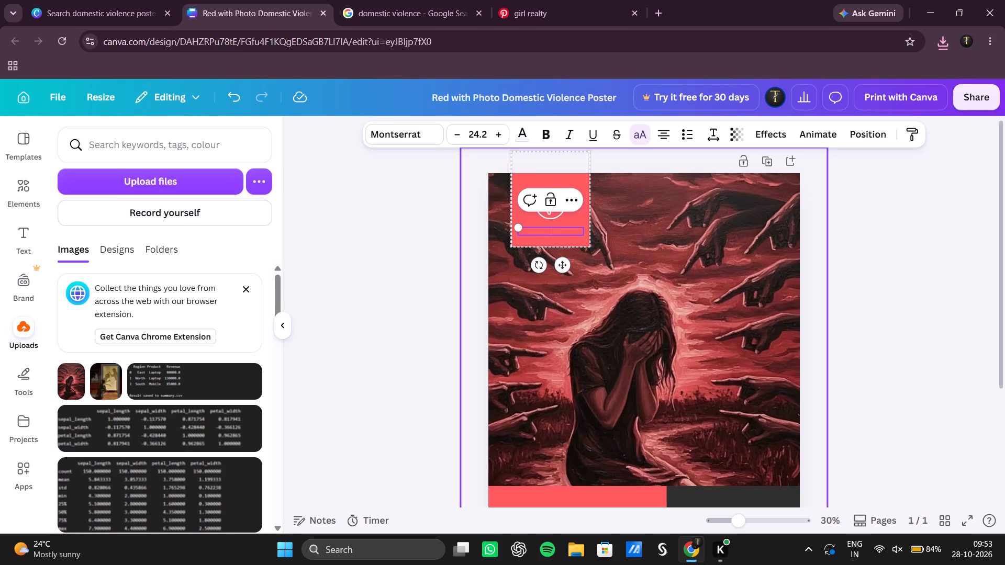
left_click(845, 293)
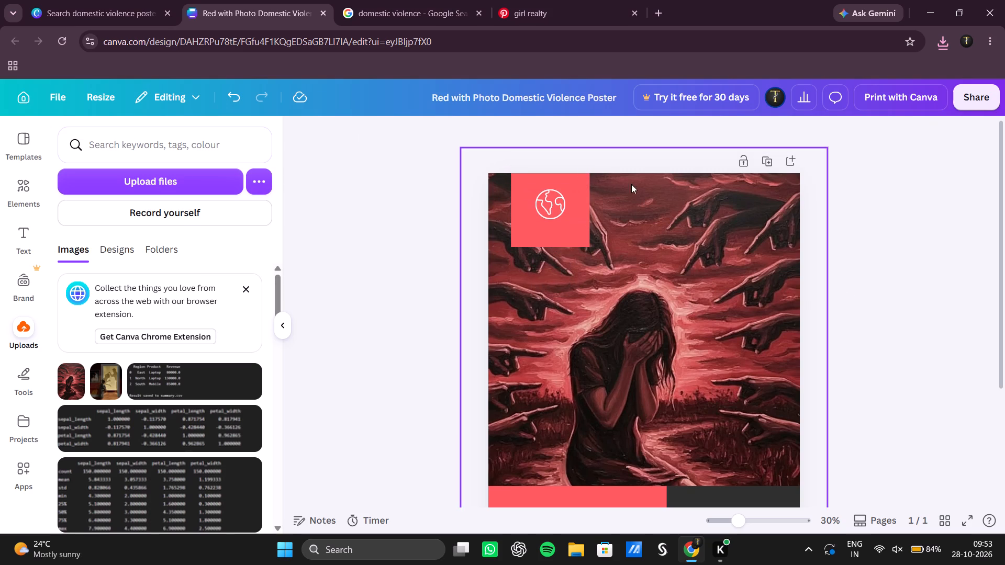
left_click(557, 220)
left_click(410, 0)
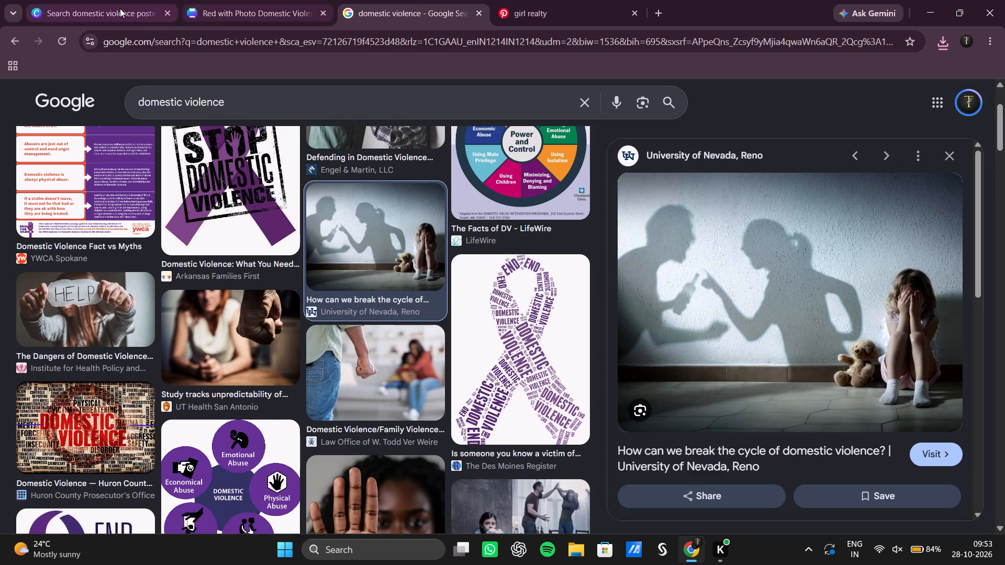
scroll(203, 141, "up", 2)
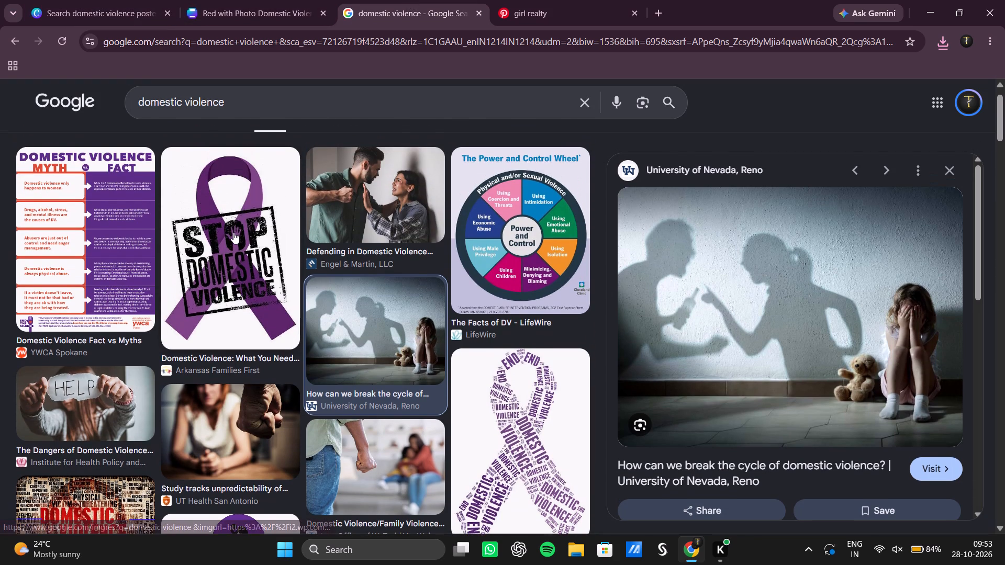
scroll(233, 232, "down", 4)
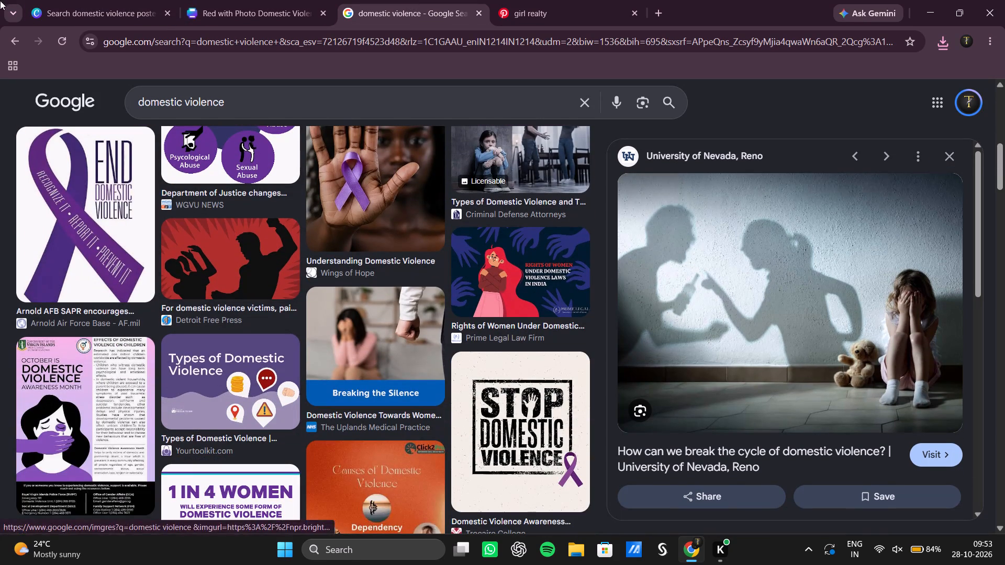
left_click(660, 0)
Switch to Pinterest, return to the pin search results and search for "Stop Domestic violence".
left_click(579, 0)
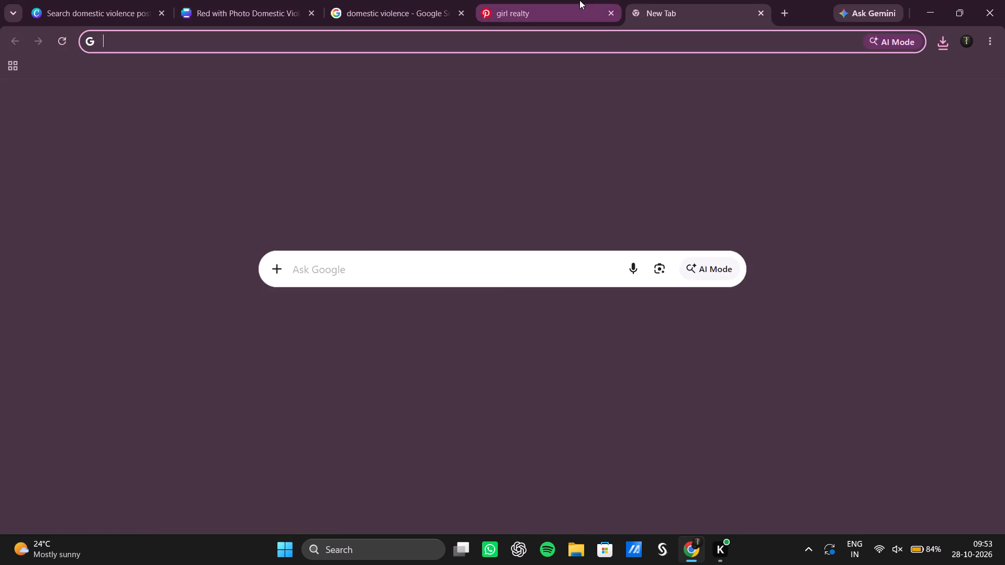
left_click(17, 37)
scroll(382, 95, "up", 3)
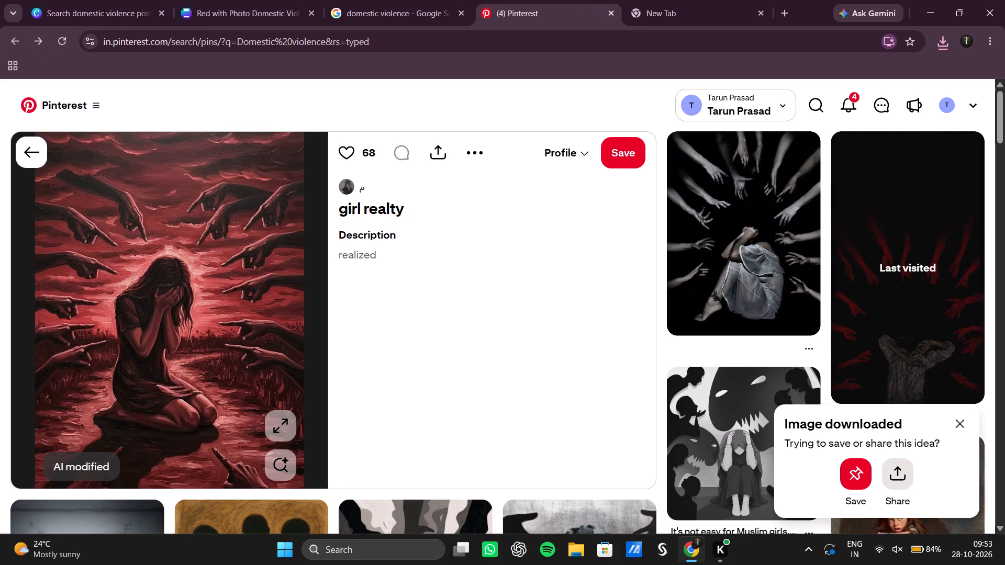
scroll(382, 95, "up", 2)
left_click(249, 104)
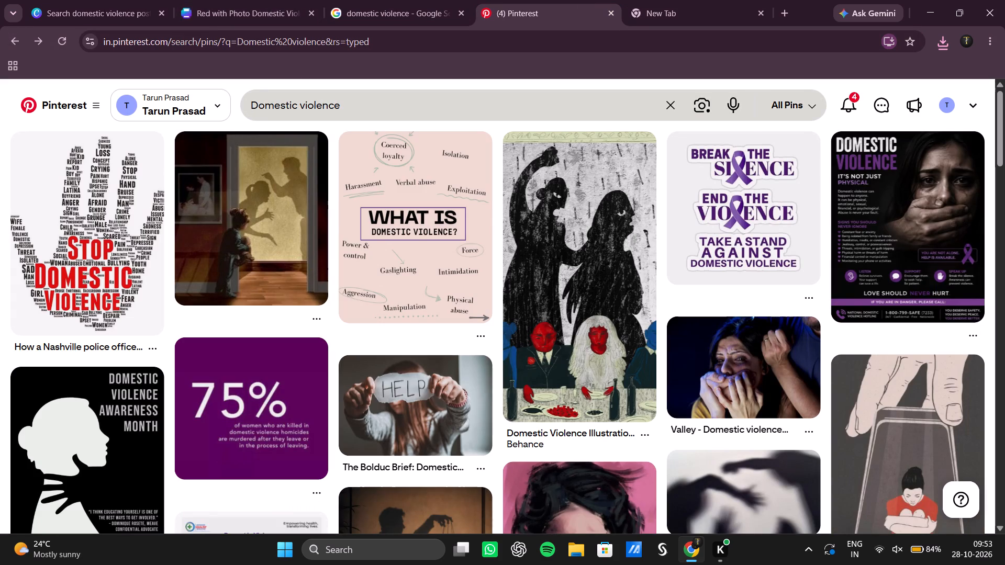
left_click(252, 103)
key("shift+s")
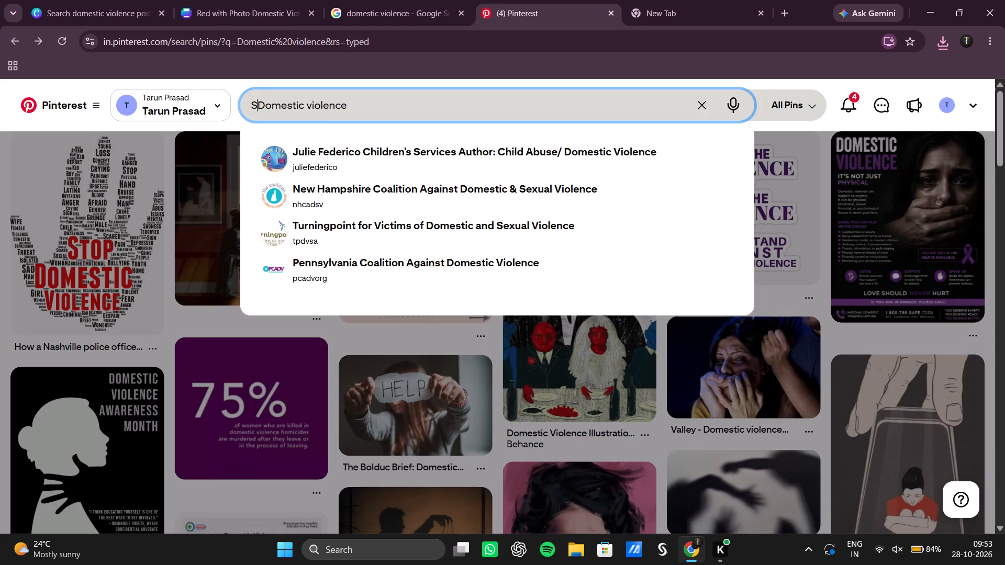
type("top")
key("space")
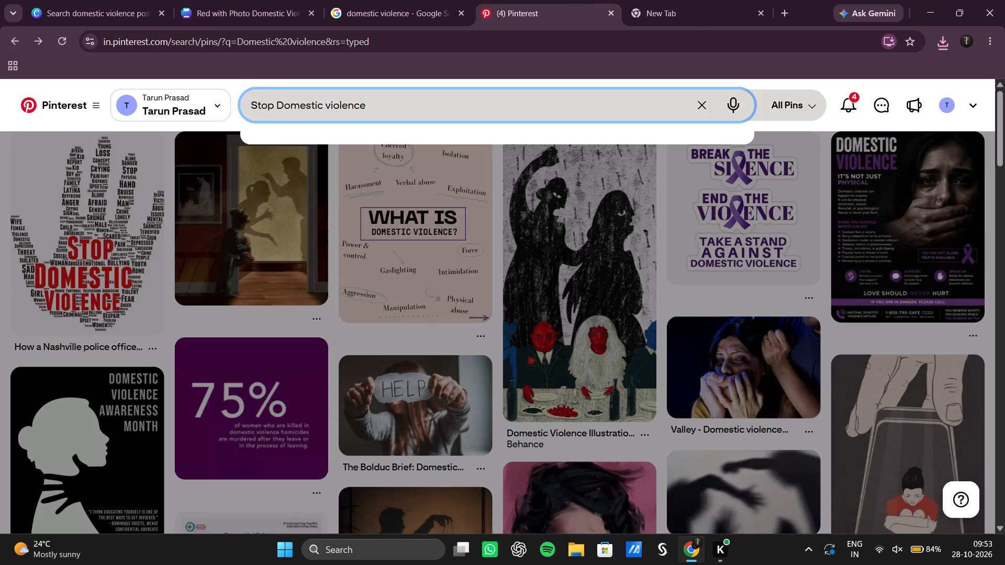
key("Return")
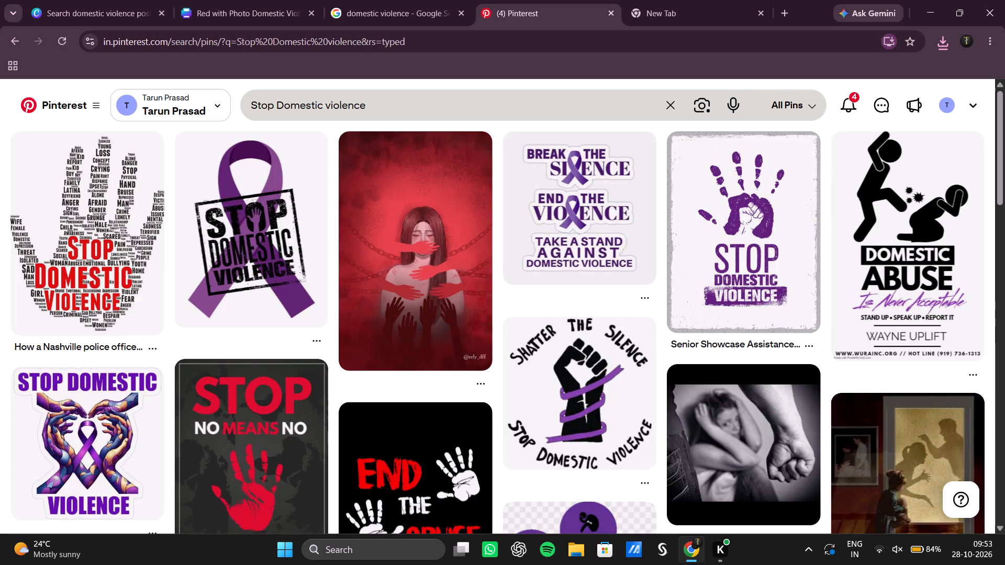
Find the pin with the red handprint and "STOP DOMESTIC VIOLENCE" text and download its image.
scroll(252, 103, "down", 2)
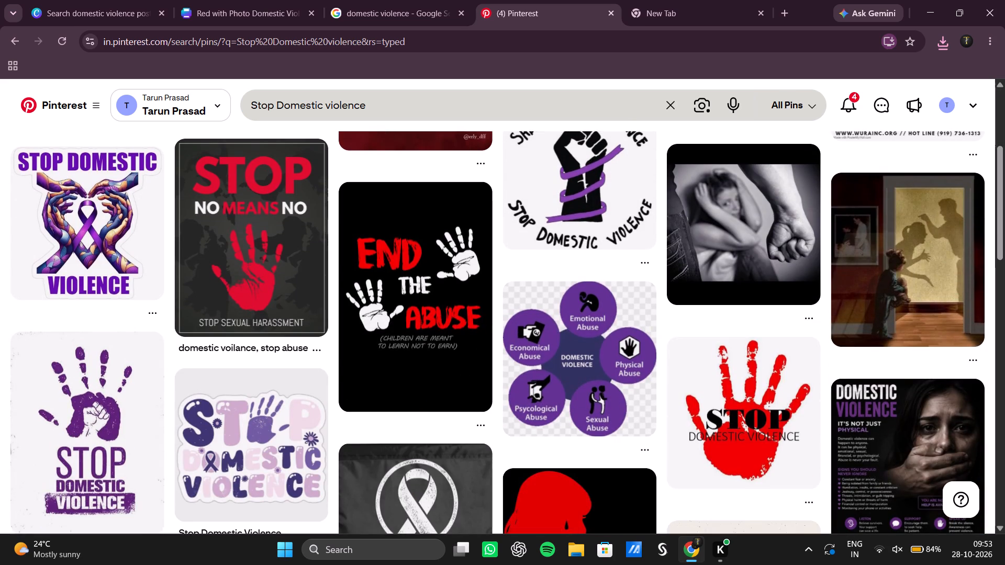
scroll(252, 103, "down", 2)
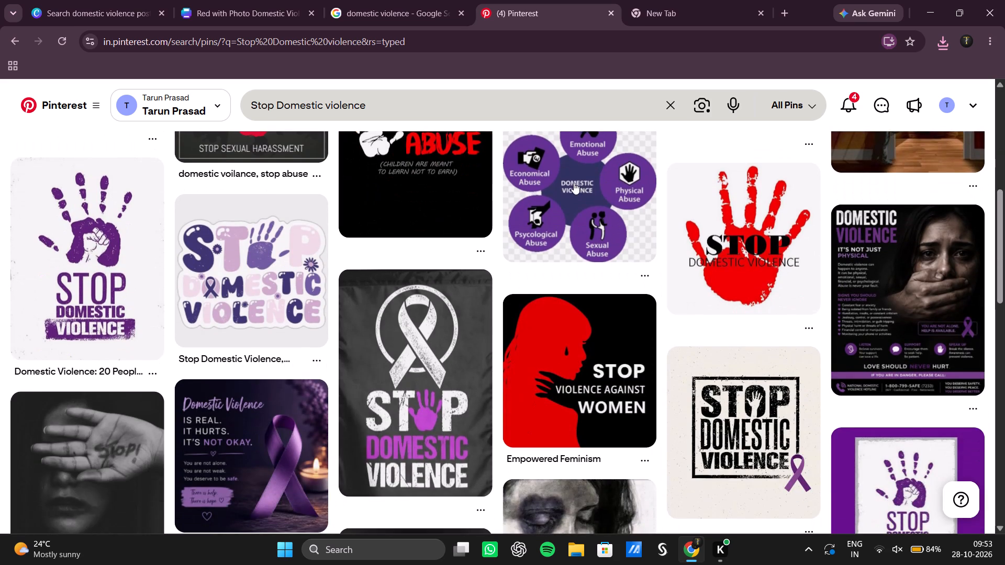
left_click(701, 257)
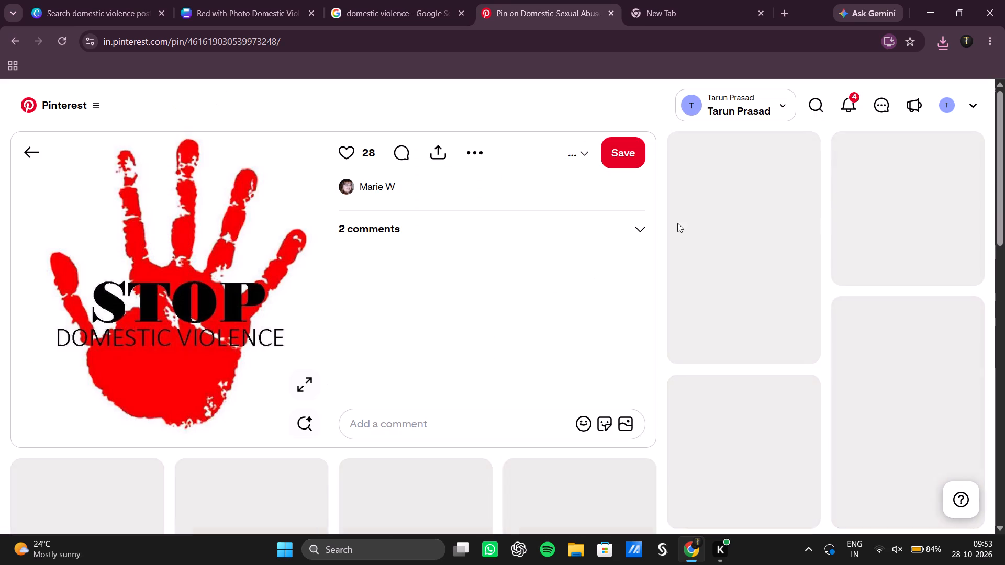
left_click(479, 156)
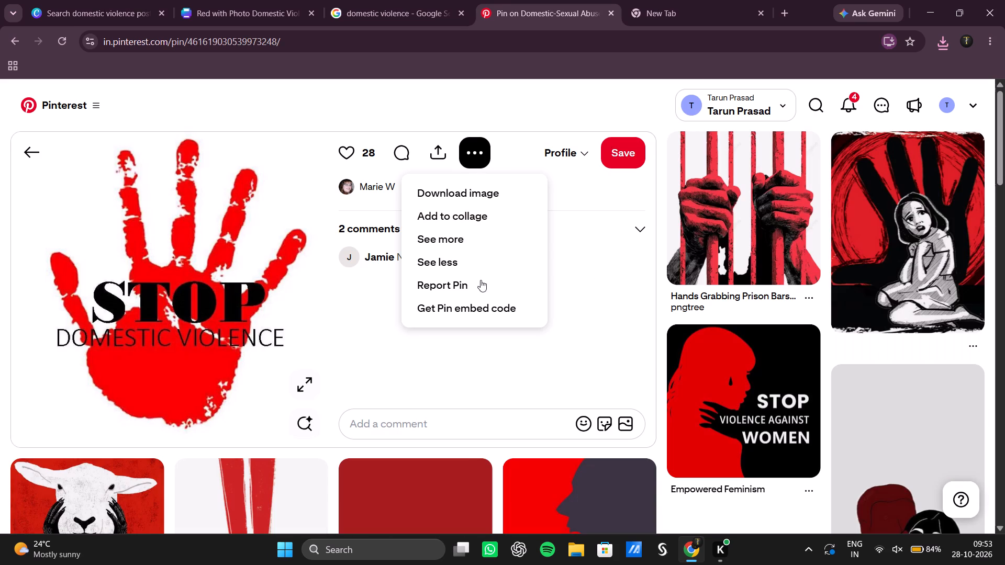
left_click(479, 193)
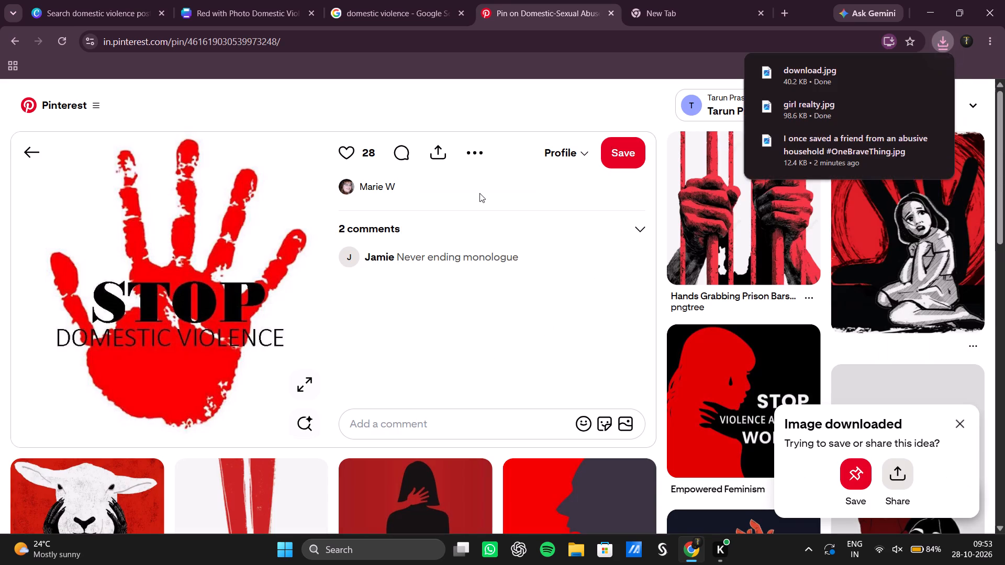
Open the related "Empowered Feminism" pin reading "STOP VIOLENCE AGAINST WOMEN" and download its image.
left_click(717, 344)
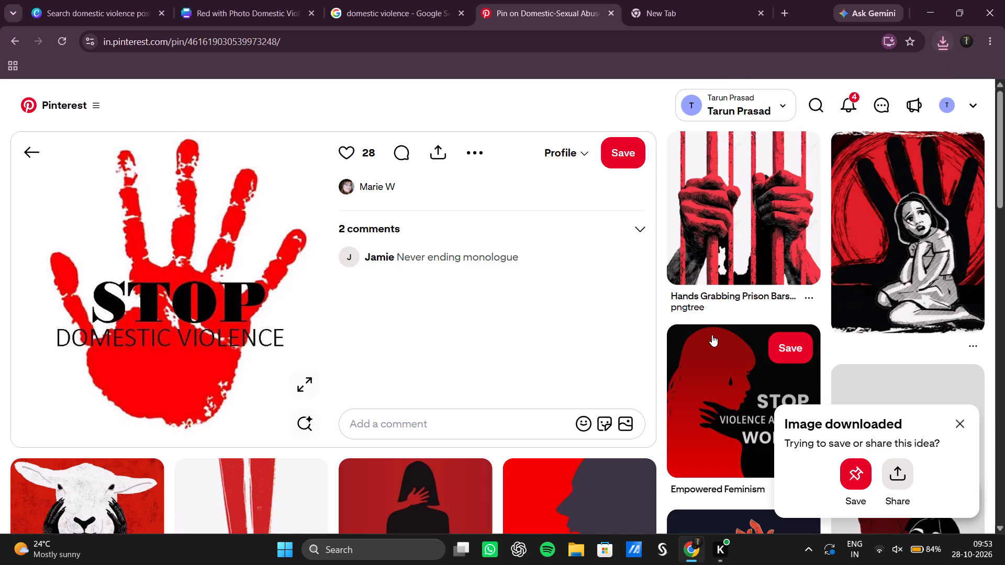
left_click(712, 390)
left_click(575, 157)
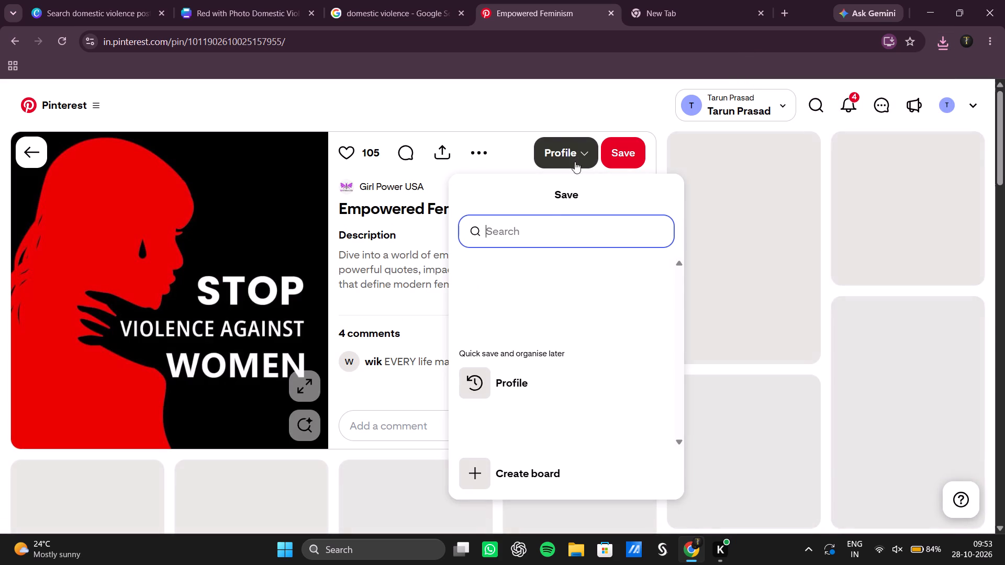
left_click(474, 156)
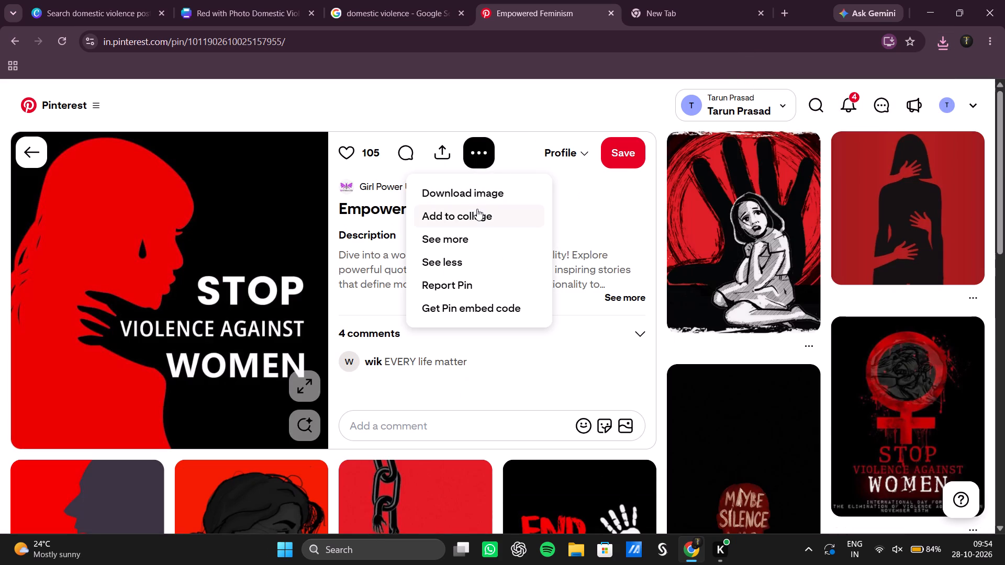
left_click(474, 199)
Switch back to the Canva poster and upload the downloaded "Empowered Feminism" image.
left_click(231, 0)
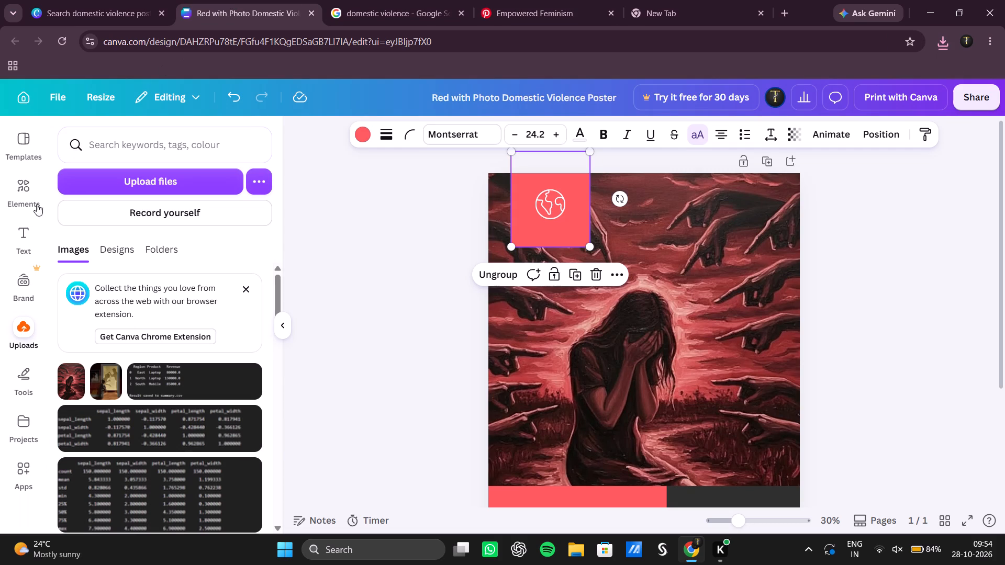
left_click(183, 168)
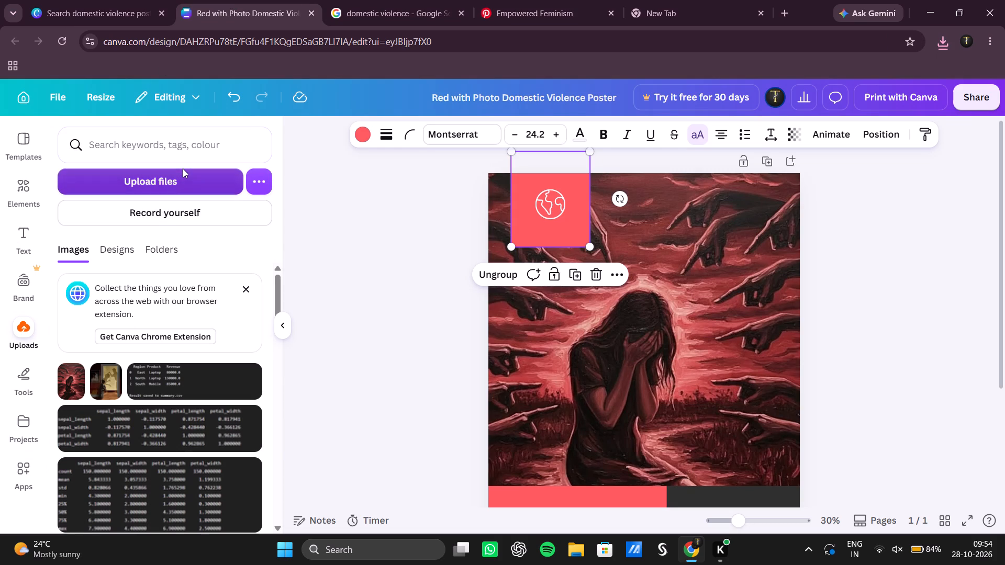
left_click(179, 125)
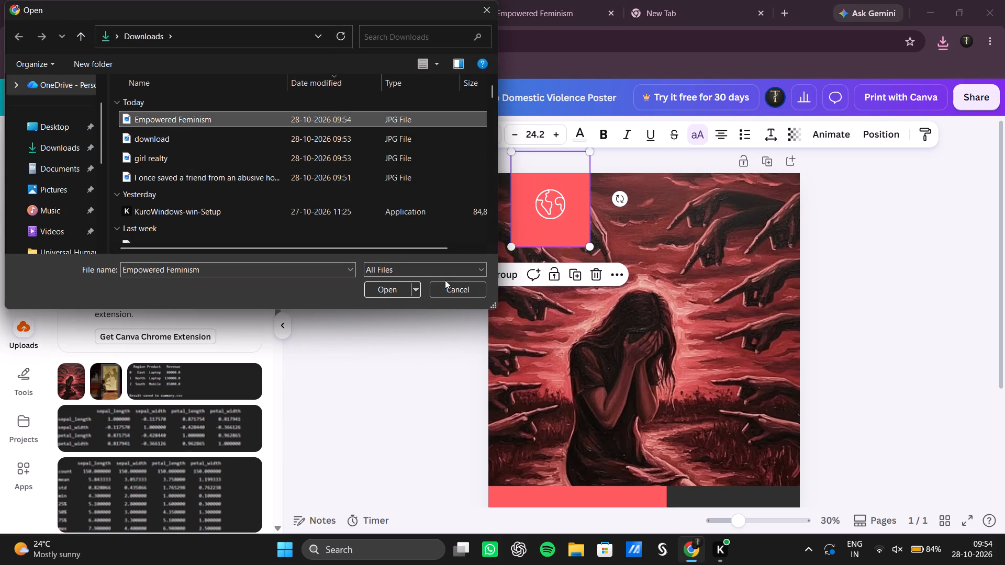
left_click(392, 287)
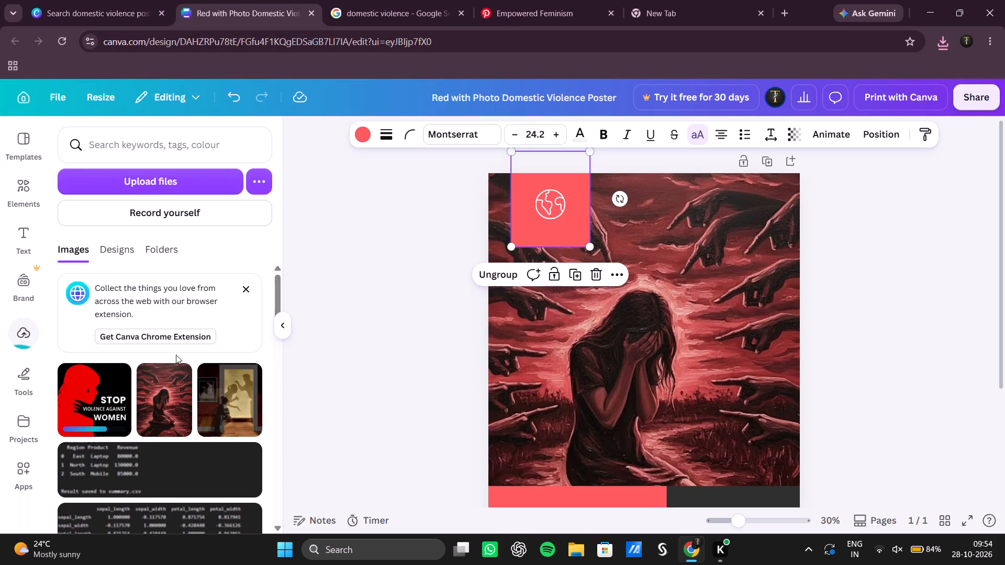
Add the uploaded "STOP VIOLENCE AGAINST WOMEN" image to the poster and move it clear of the globe icon.
left_click_drag(104, 395, 537, 198)
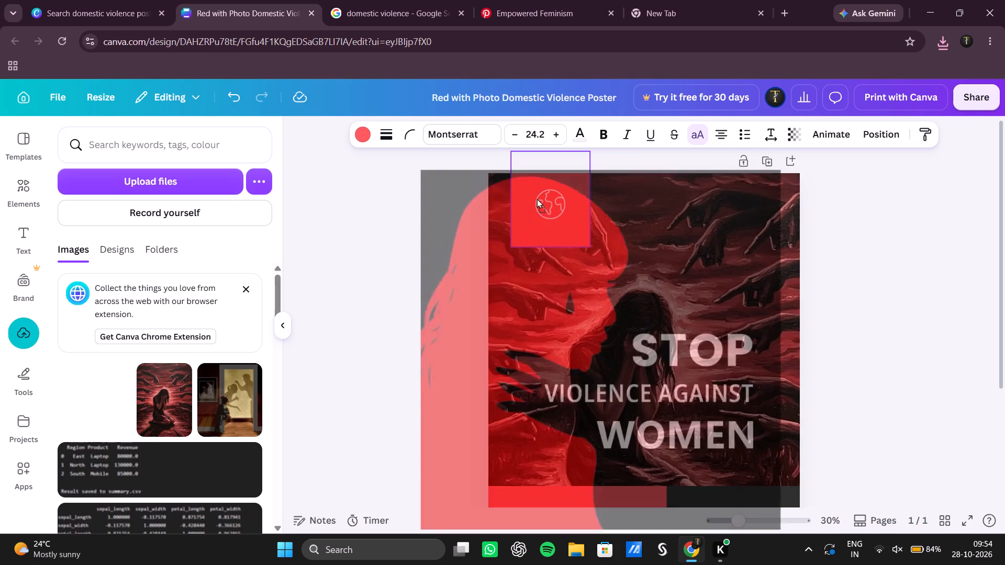
left_click_drag(537, 198, 550, 229)
left_click(790, 301)
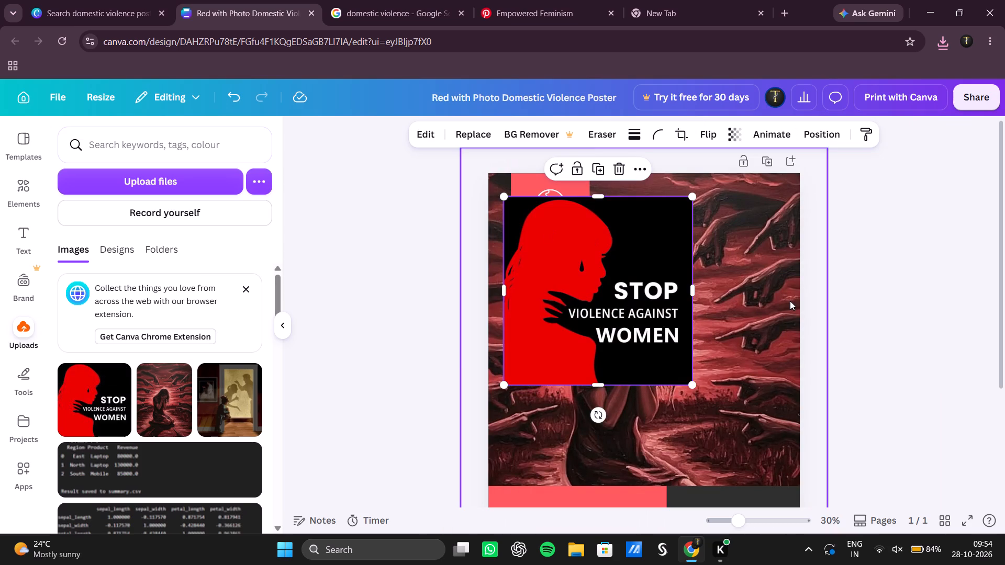
left_click_drag(557, 264, 367, 272)
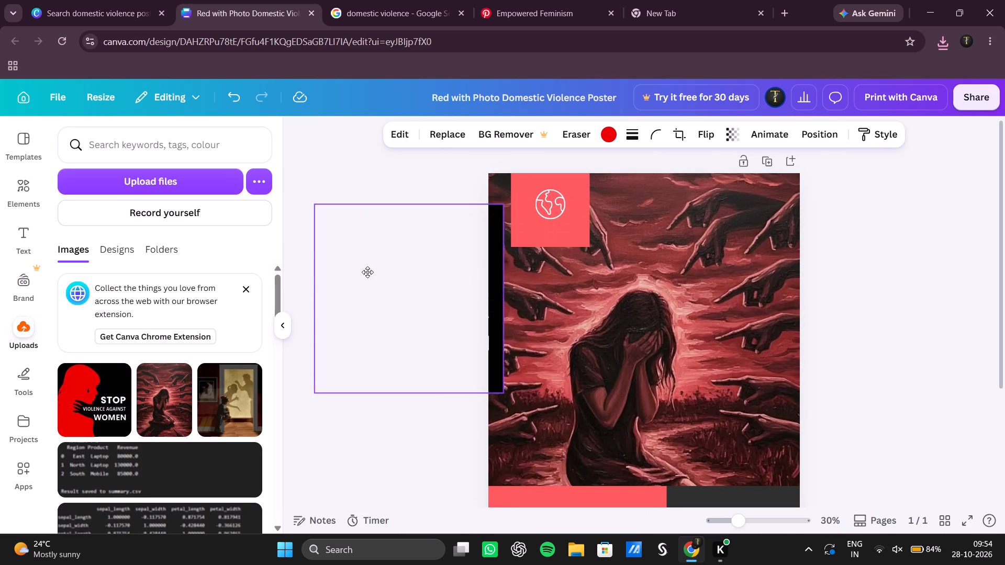
left_click_drag(367, 272, 629, 267)
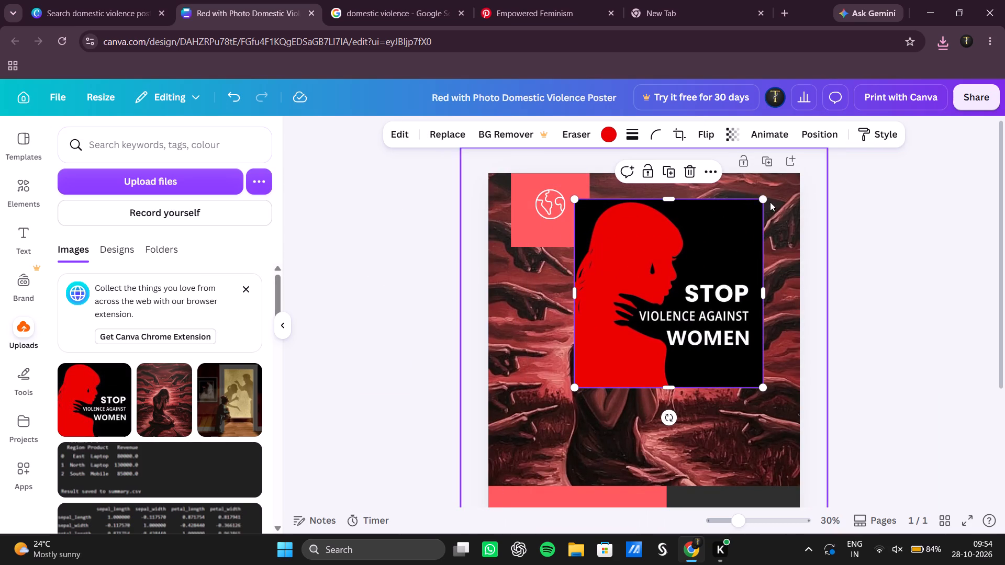
Shrink the "STOP VIOLENCE AGAINST WOMEN" image to about the width of the red globe badge.
left_click_drag(760, 206, 780, 242)
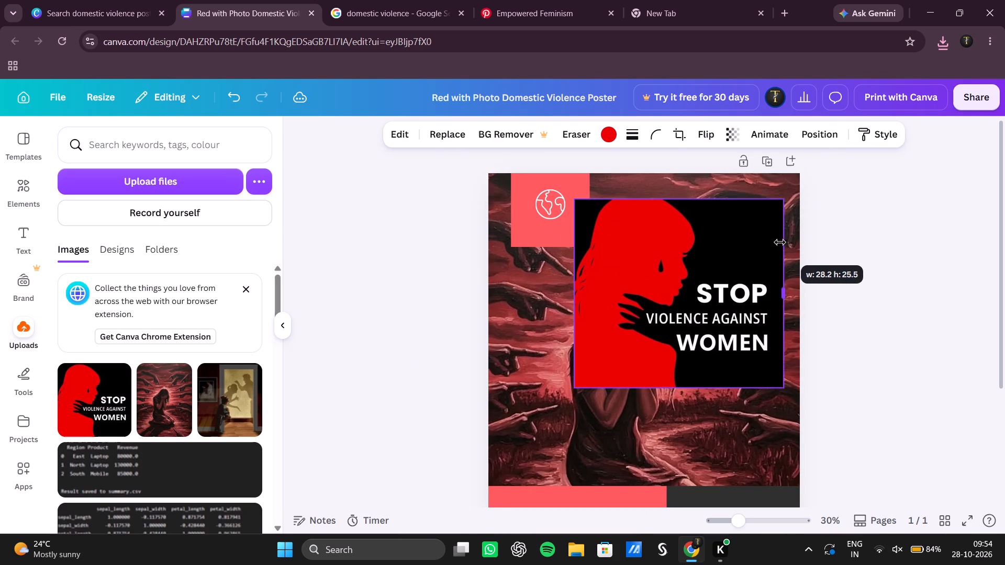
left_click_drag(780, 242, 753, 245)
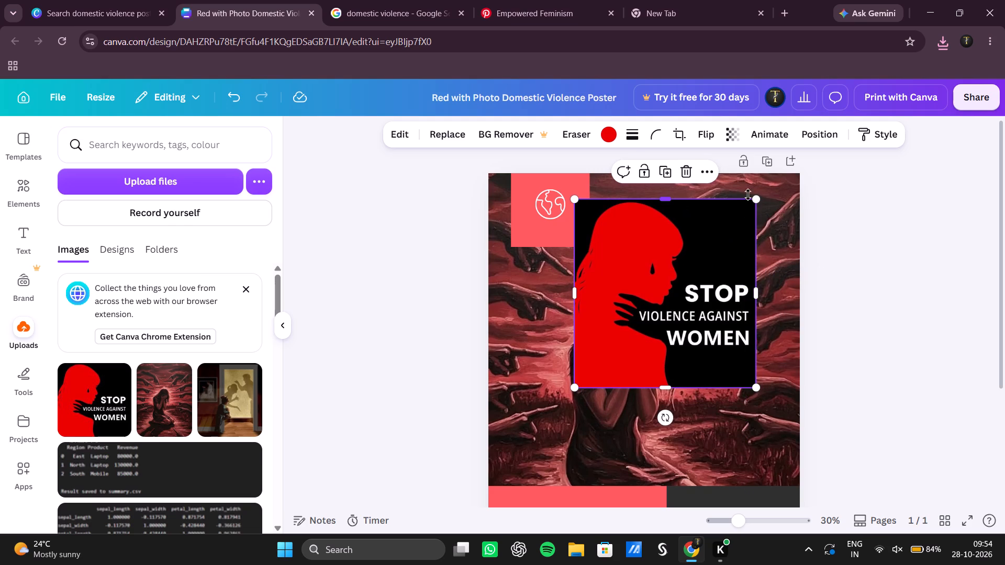
left_click_drag(760, 198, 696, 315)
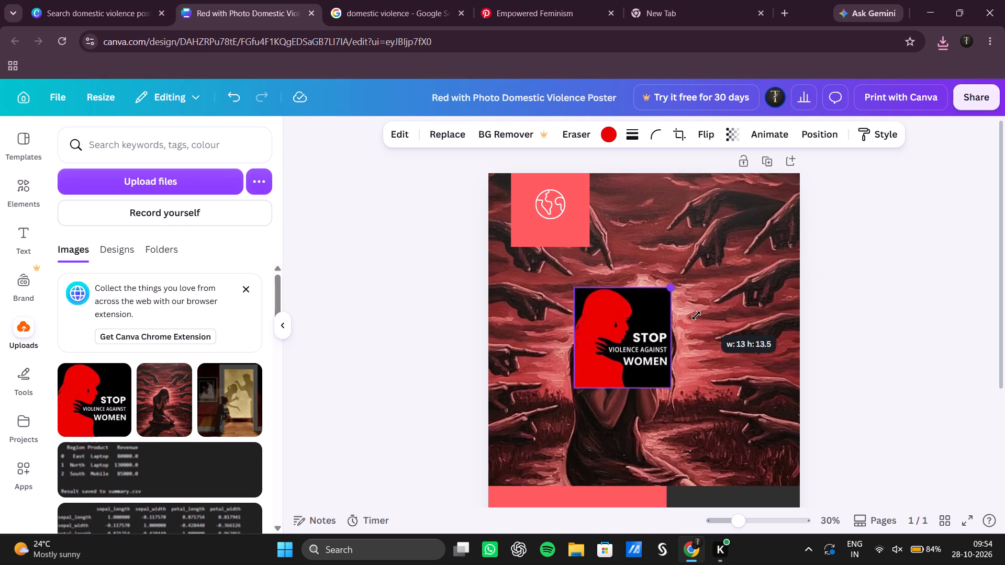
left_click_drag(696, 315, 675, 327)
left_click(870, 325)
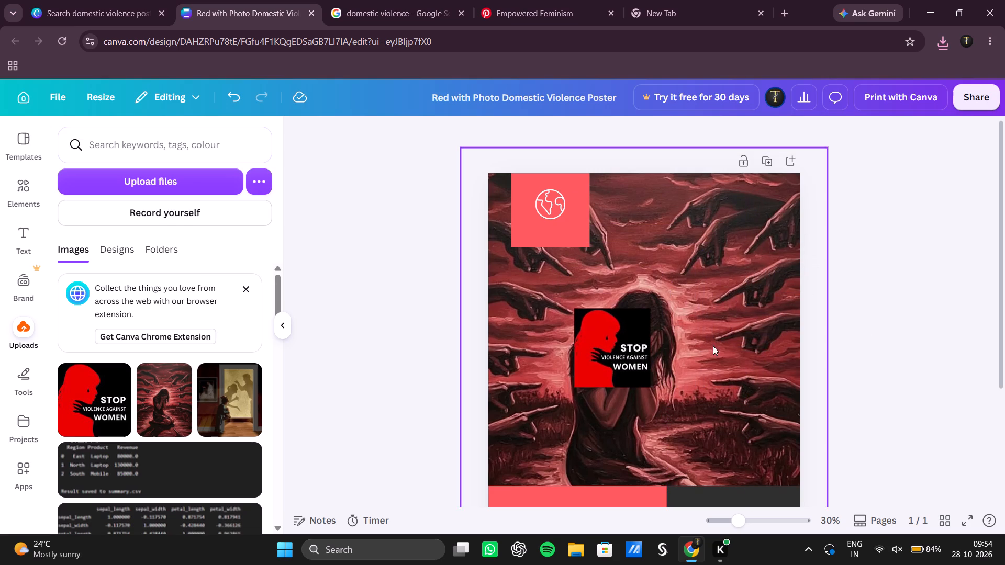
Place the "STOP VIOLENCE AGAINST WOMEN" image over the red globe badge and widen it to match, about 10.6 wide by 10.7 high.
left_click_drag(634, 346, 569, 213)
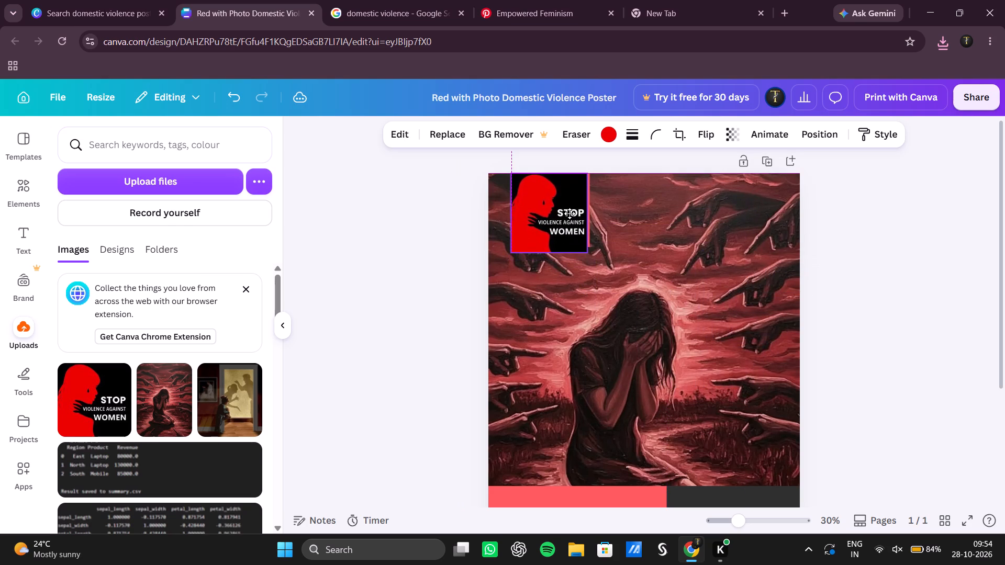
left_click_drag(569, 213, 571, 214)
left_click(586, 212)
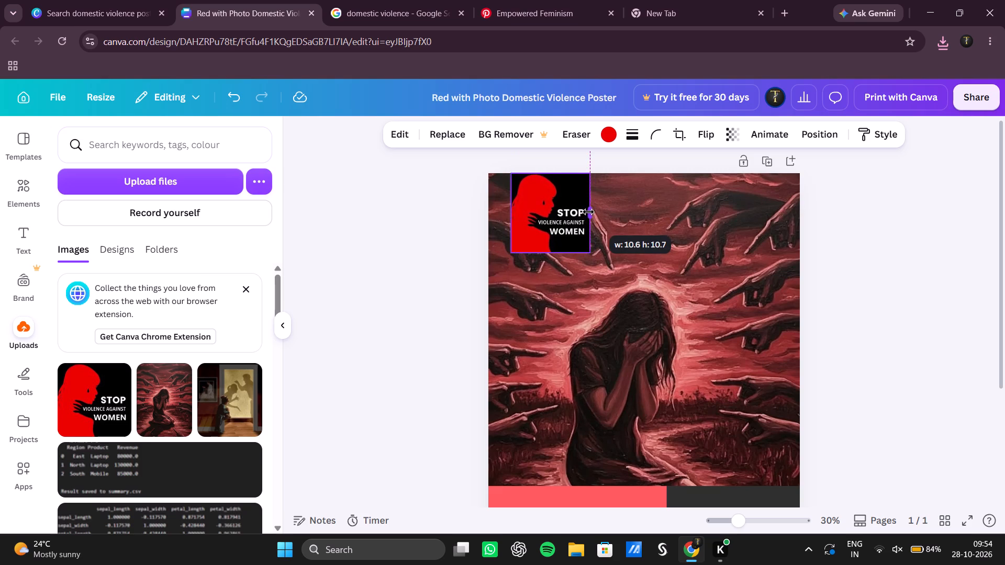
left_click(918, 269)
Review the whole poster, from the covered badge down to the headline and contact text.
scroll(918, 269, "down", 1)
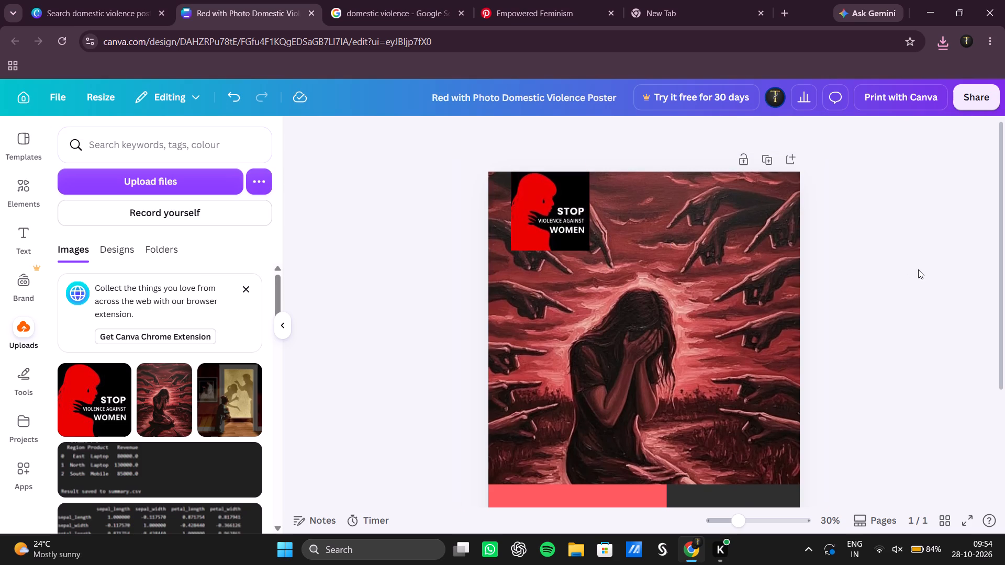
scroll(918, 269, "down", 3)
scroll(849, 217, "up", 1)
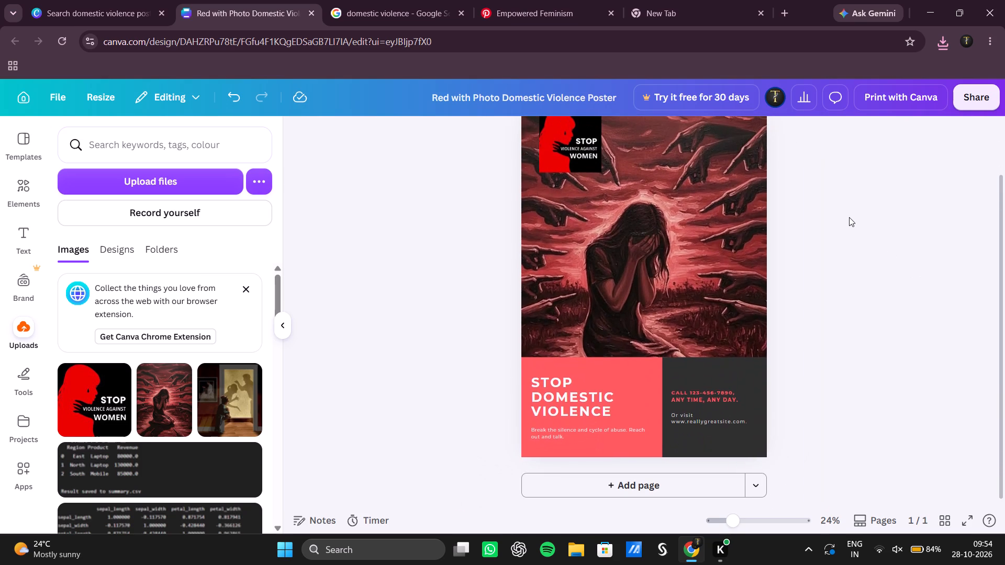
scroll(849, 217, "up", 1)
scroll(849, 217, "down", 1)
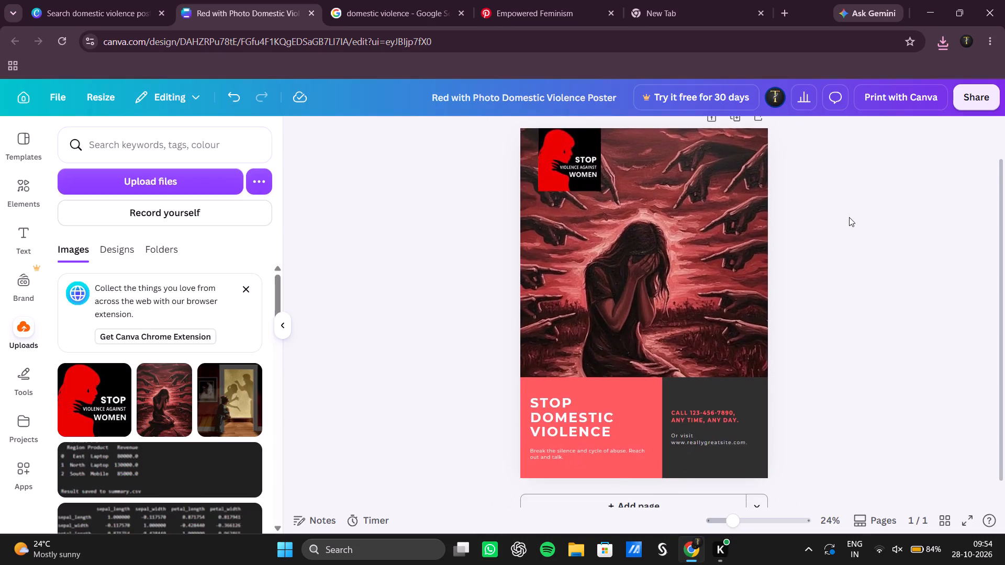
scroll(612, 362, "down", 1)
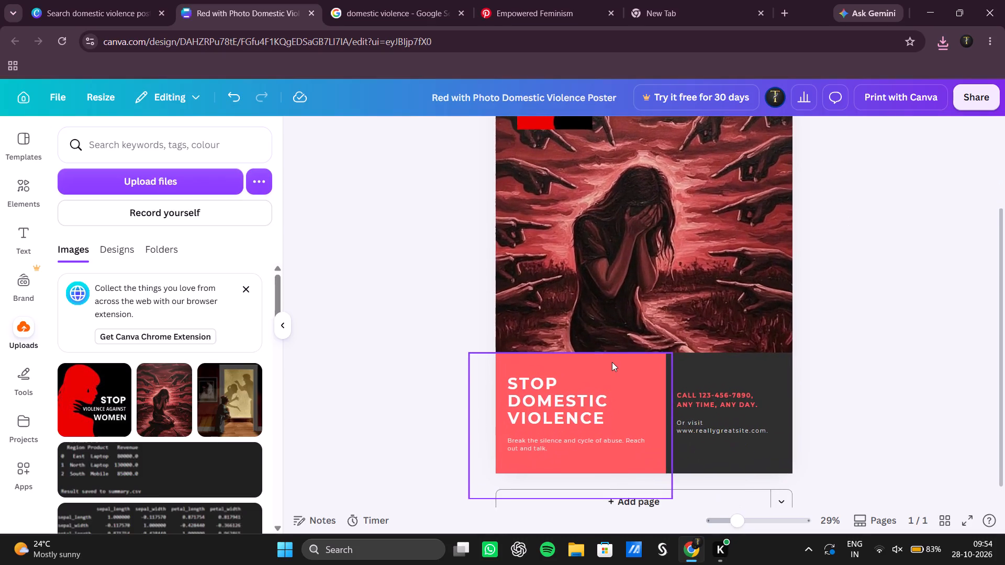
scroll(612, 362, "down", 1)
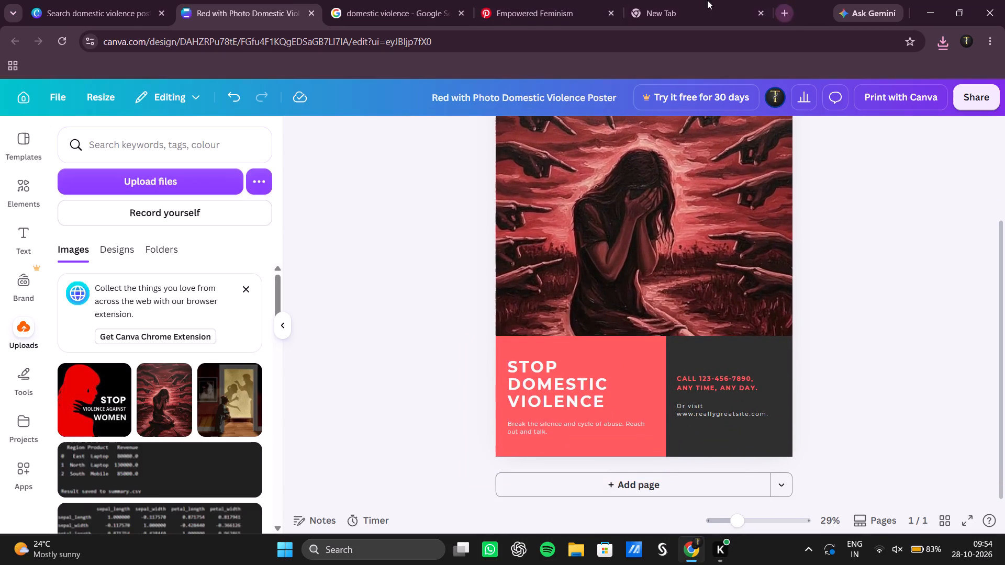
Switch to the blank browser tab and search Google for "give me phrase about domestic violence".
left_click(694, 0)
key("g")
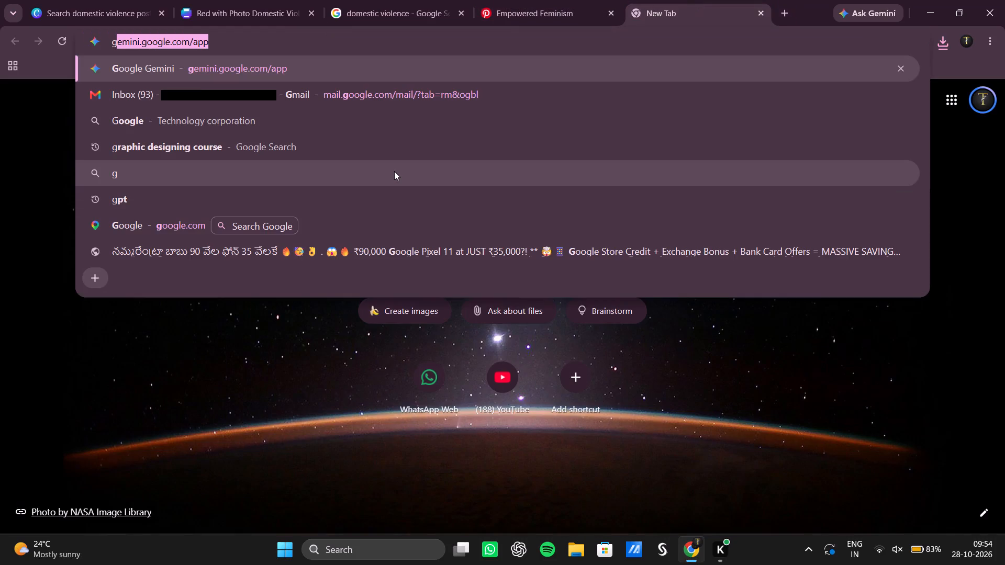
type("ive me phrase about domes")
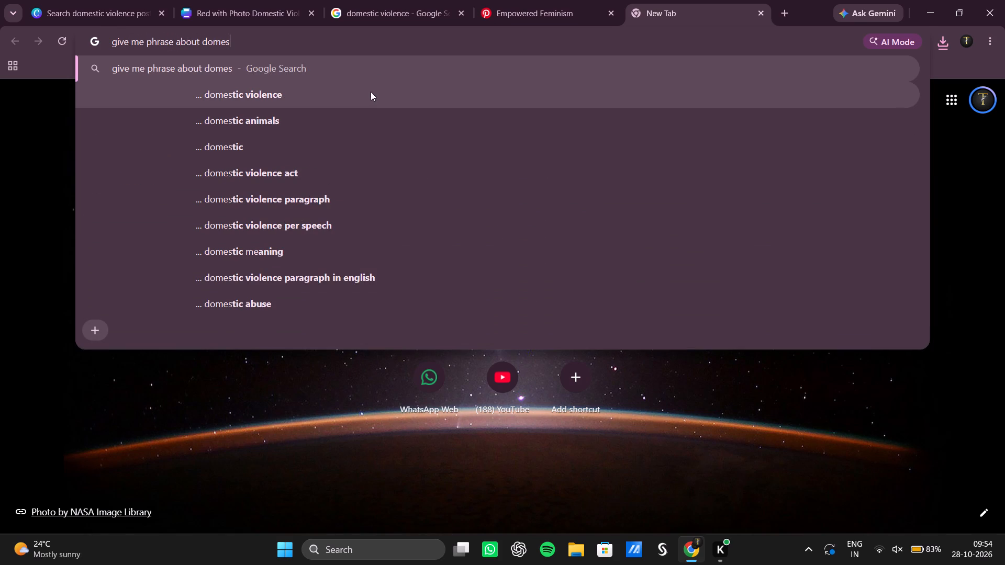
left_click(370, 95)
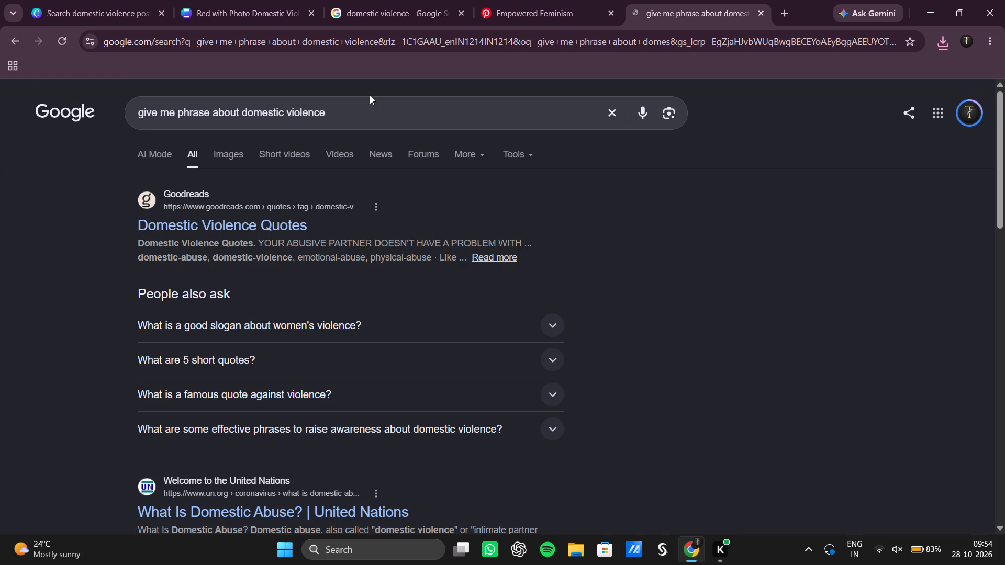
Expand the full answer on good slogans about women's violence and copy "Break the silence, end the violence".
left_click(386, 321)
scroll(386, 321, "down", 2)
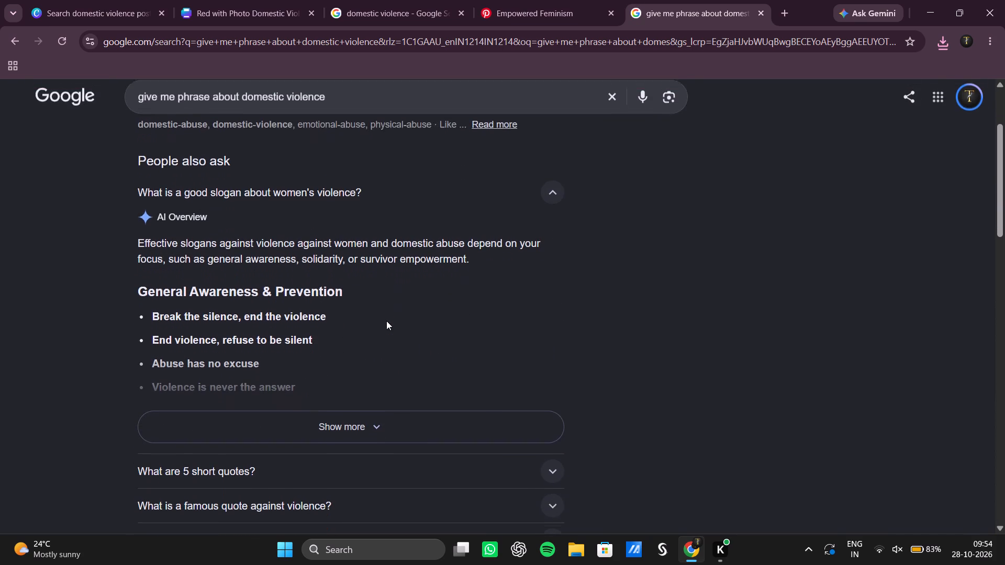
scroll(386, 321, "down", 1)
left_click(365, 400)
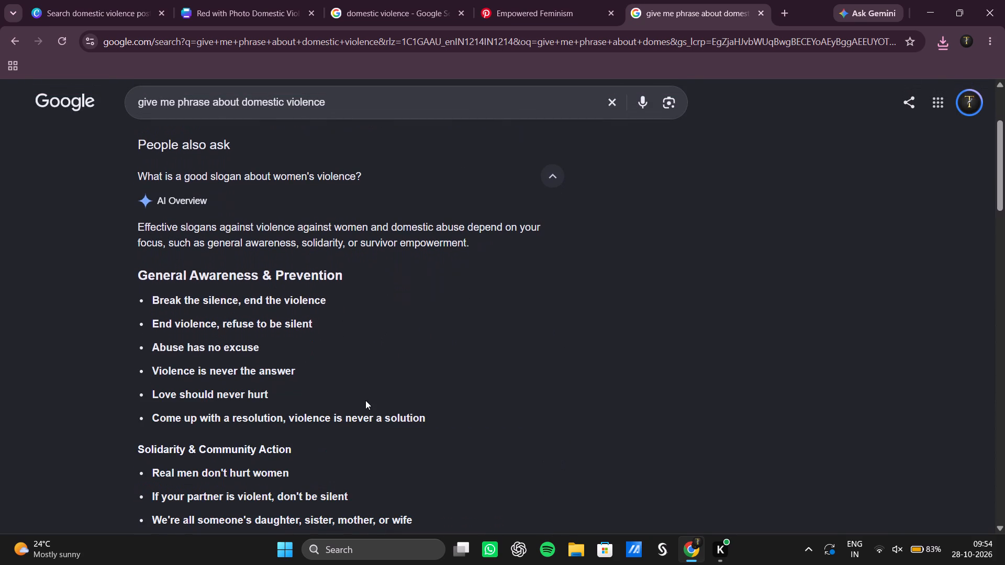
scroll(365, 400, "down", 2)
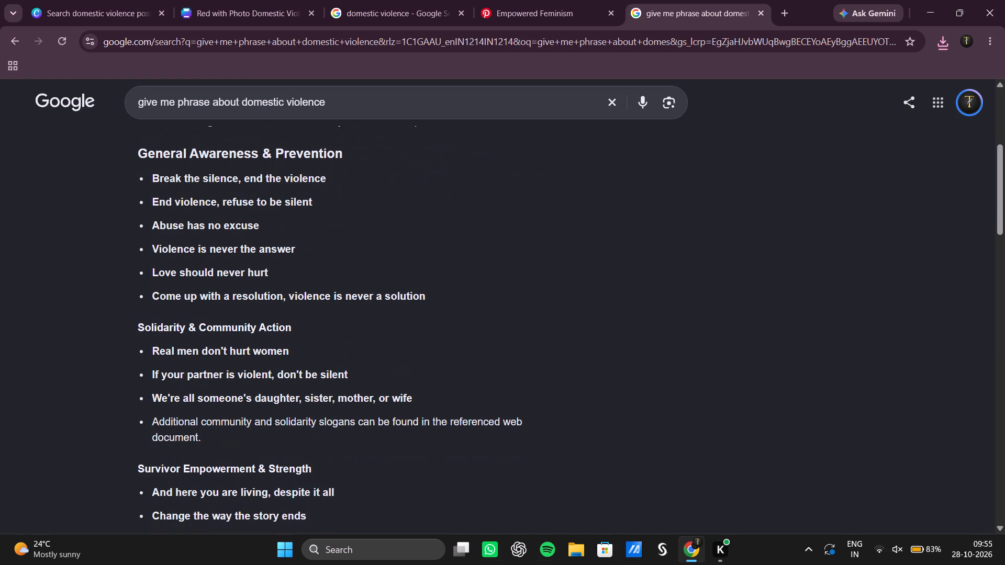
scroll(365, 400, "up", 1)
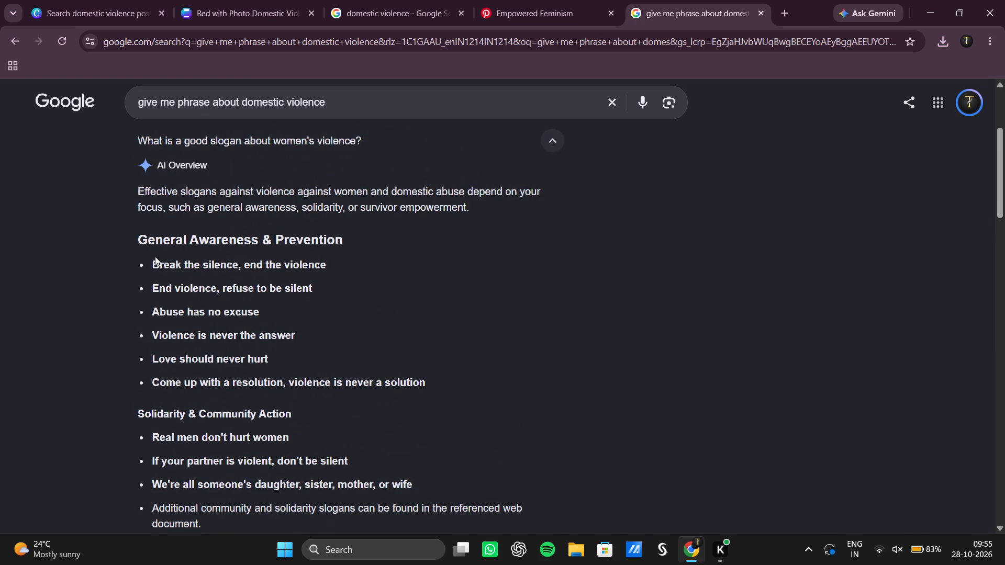
left_click_drag(153, 259, 359, 267)
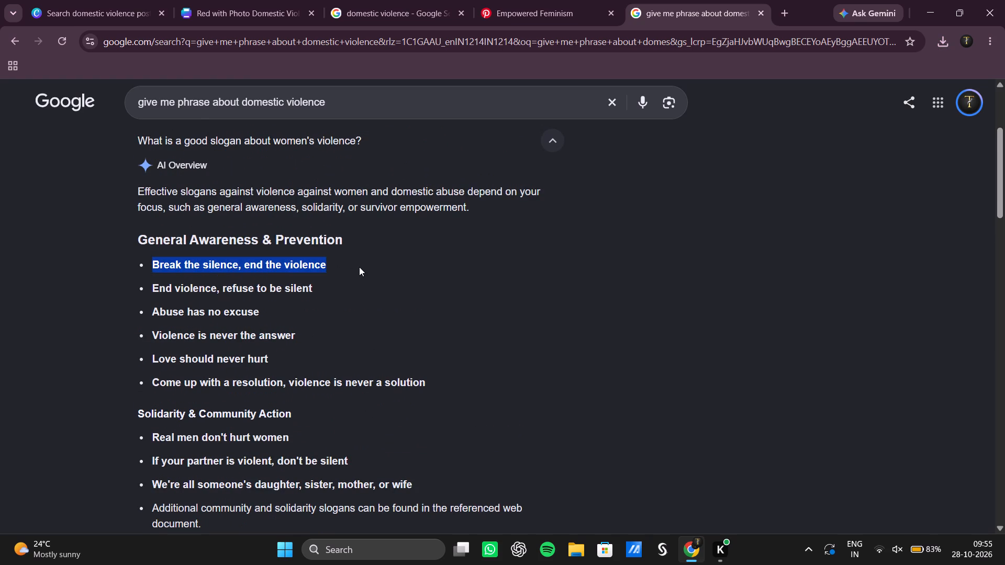
key("ctrl+c")
Back in the Canva poster, replace the tagline under "STOP DOMESTIC VIOLENCE" with the copied "Break the silence, end the violence".
left_click(315, 0)
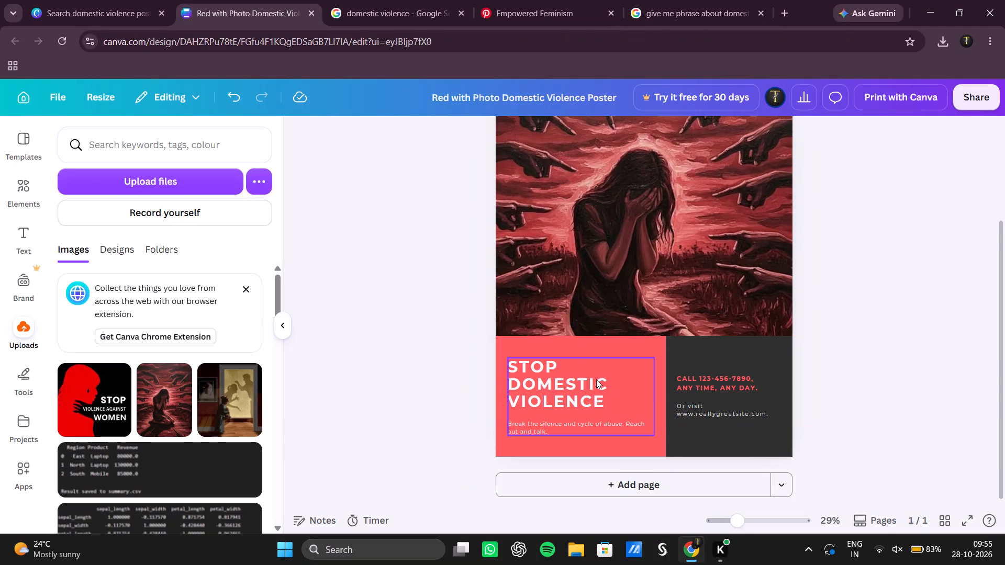
double_click(586, 425)
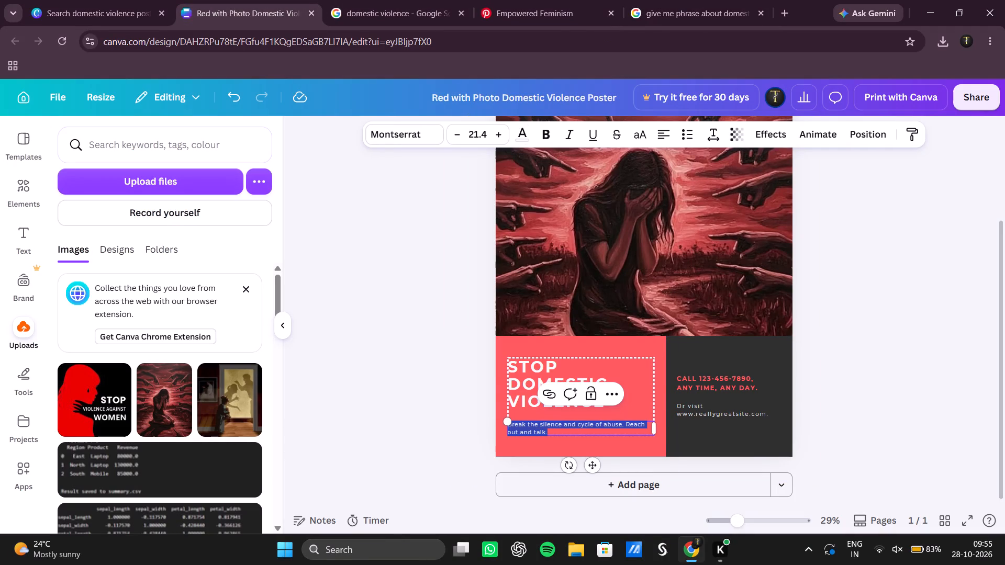
key("BackSpace")
key("ctrl+v")
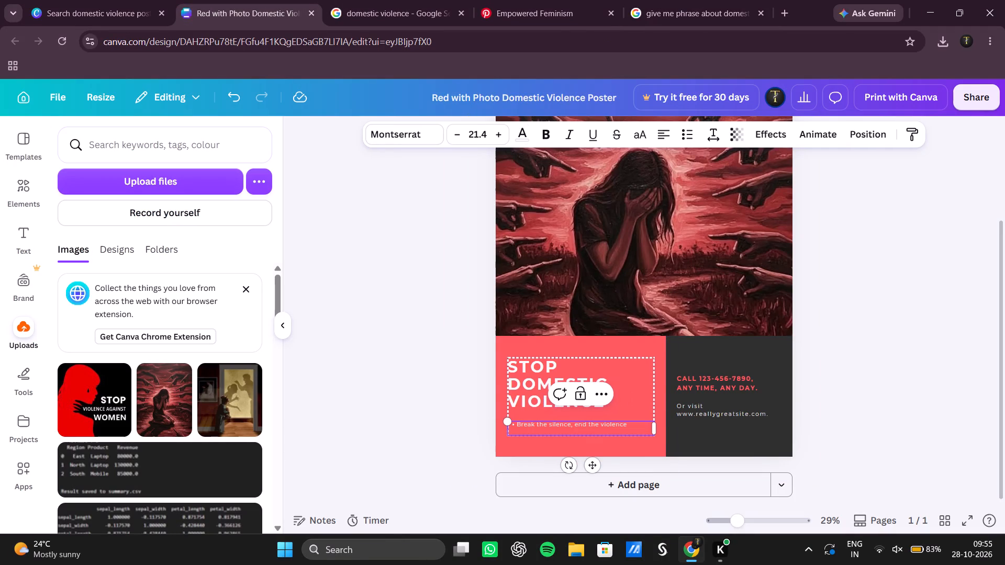
left_click(828, 415)
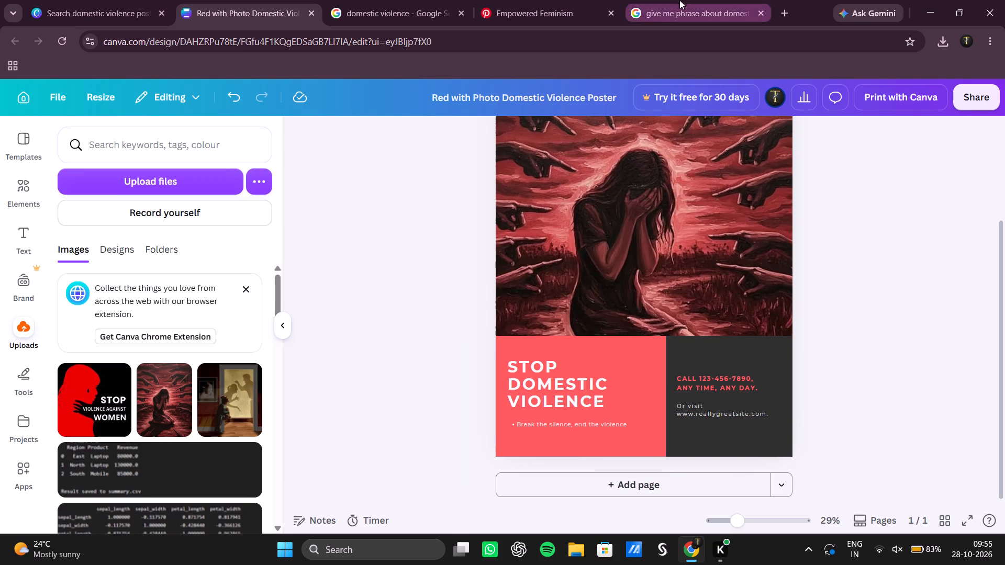
Return to the Google results and search for "domestic violence helpline number".
left_click(709, 37)
left_click(694, 9)
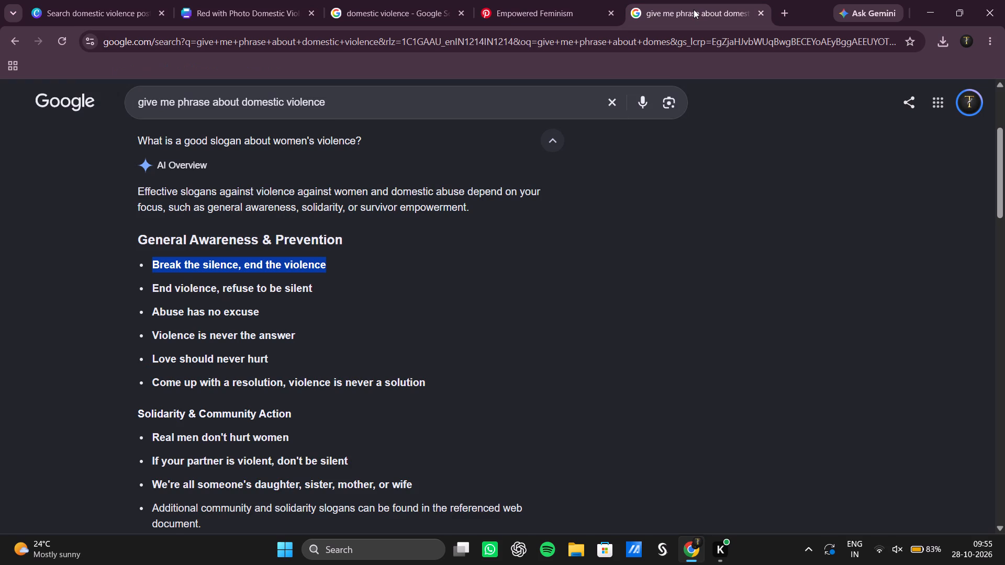
left_click(609, 96)
type("does")
key("BackSpace")
key("BackSpace")
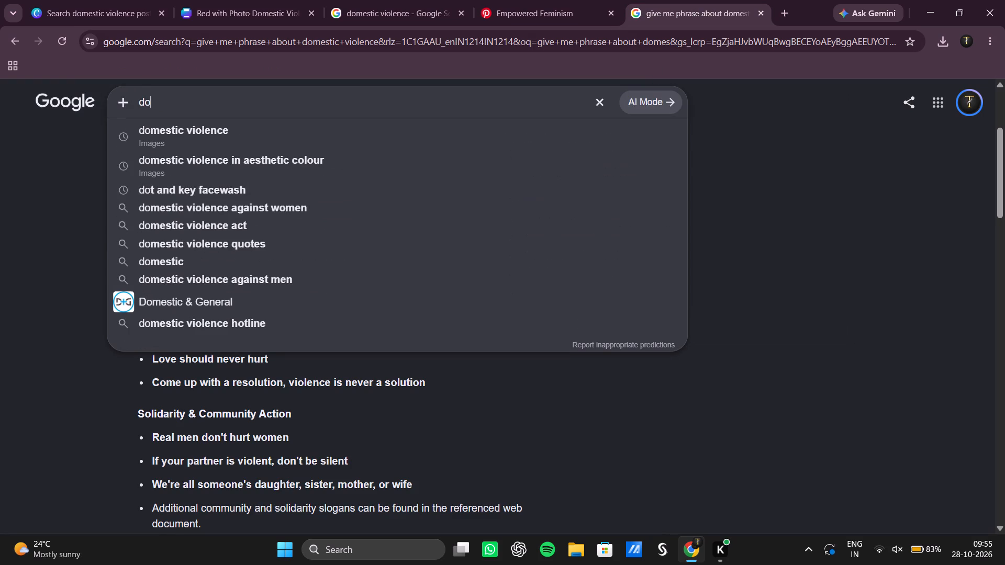
type("mestic violense help")
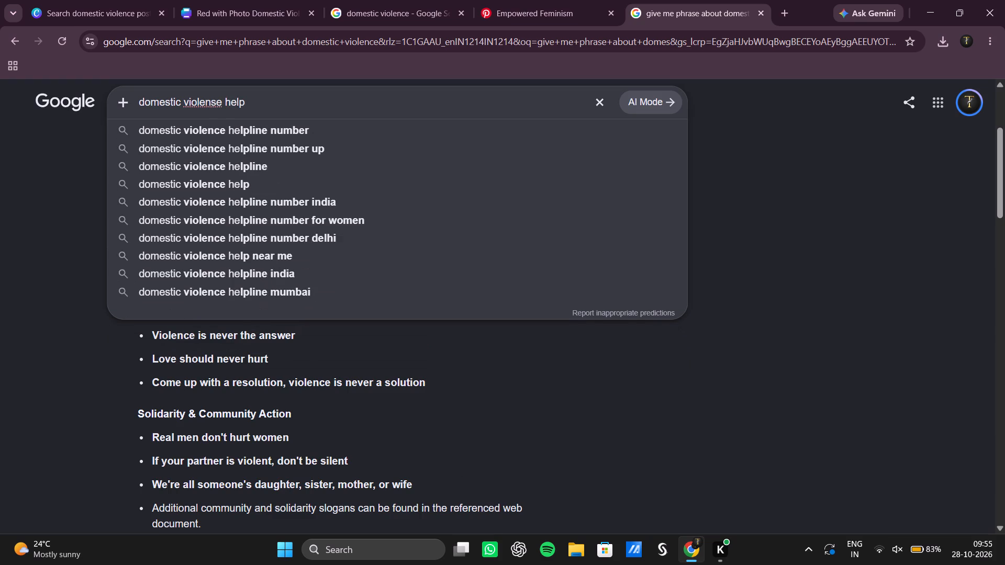
left_click(460, 132)
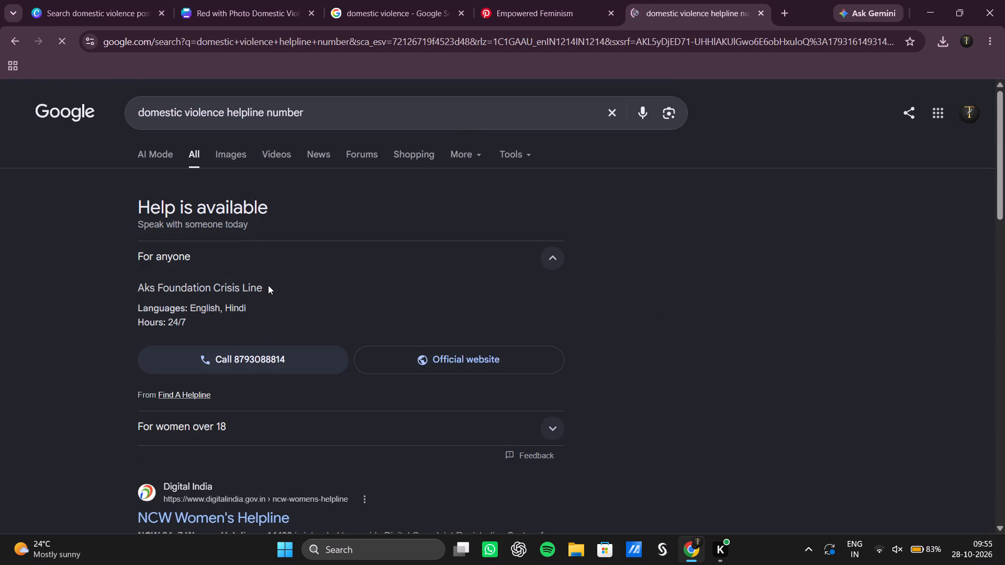
Copy the NCW Women's Helpline description, from "NCW 24×7 Women Helpline" through "women affected by violence".
scroll(268, 285, "down", 1)
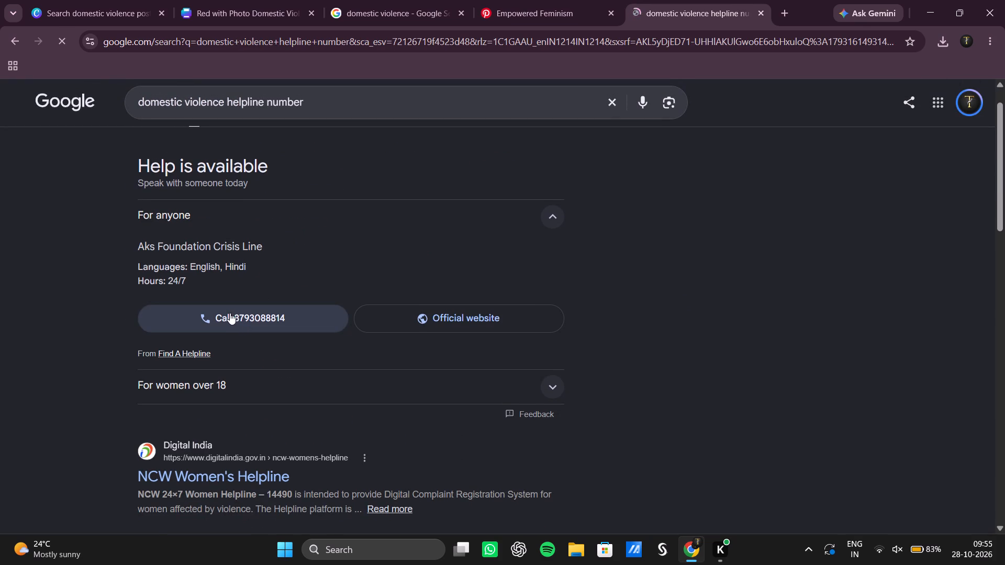
scroll(276, 328, "down", 2)
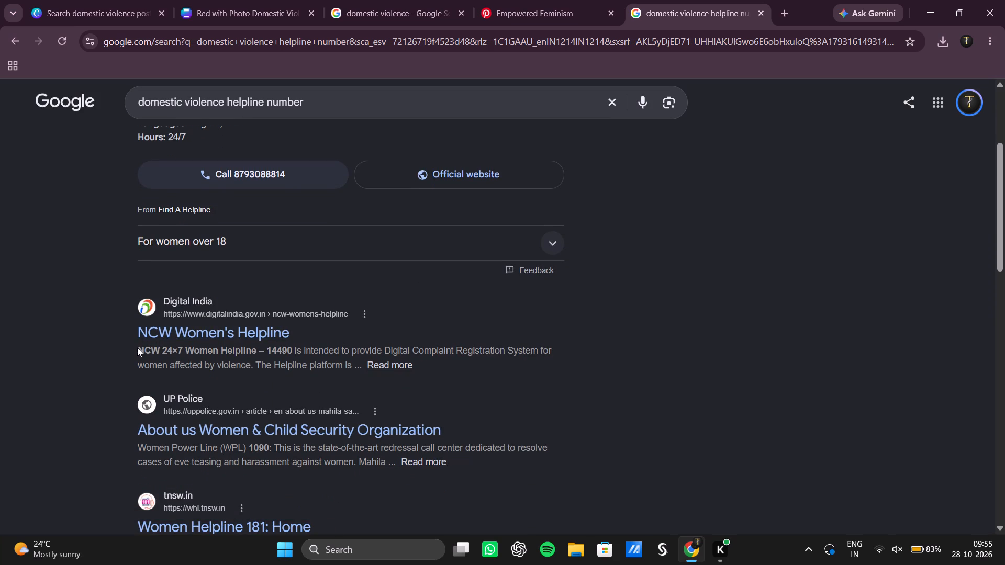
left_click_drag(137, 347, 303, 352)
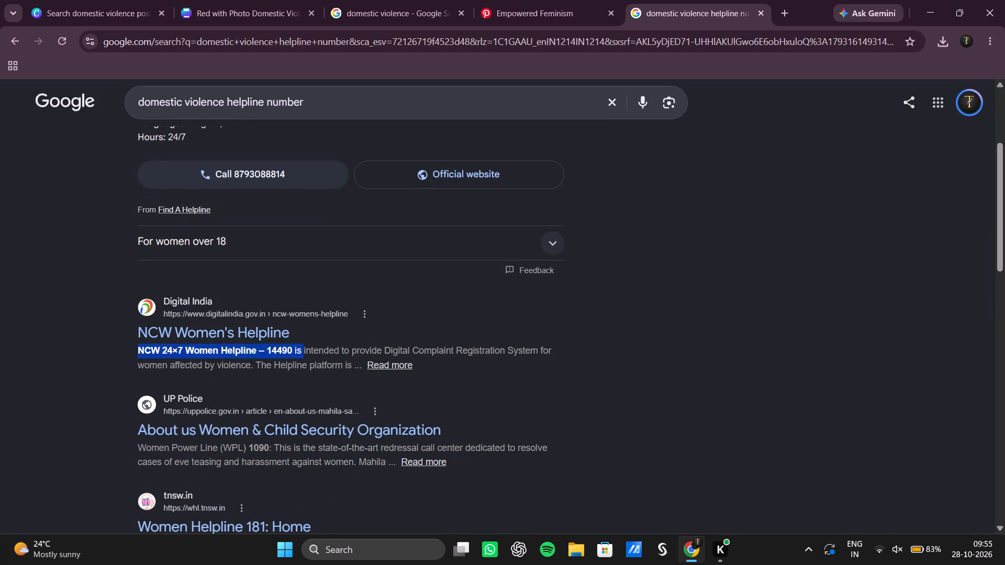
left_click_drag(303, 352, 243, 367)
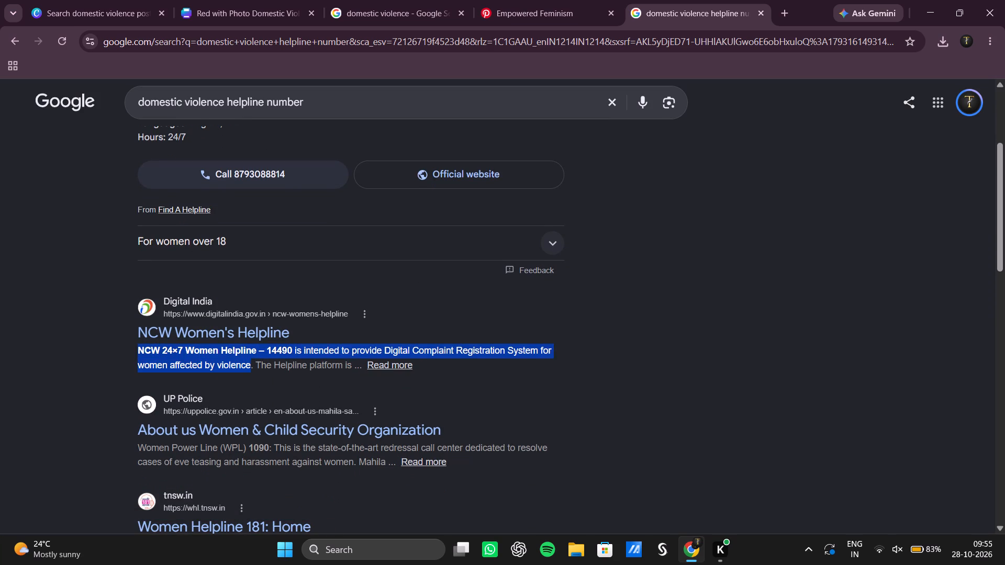
left_click_drag(243, 367, 252, 368)
key("ctrl+c")
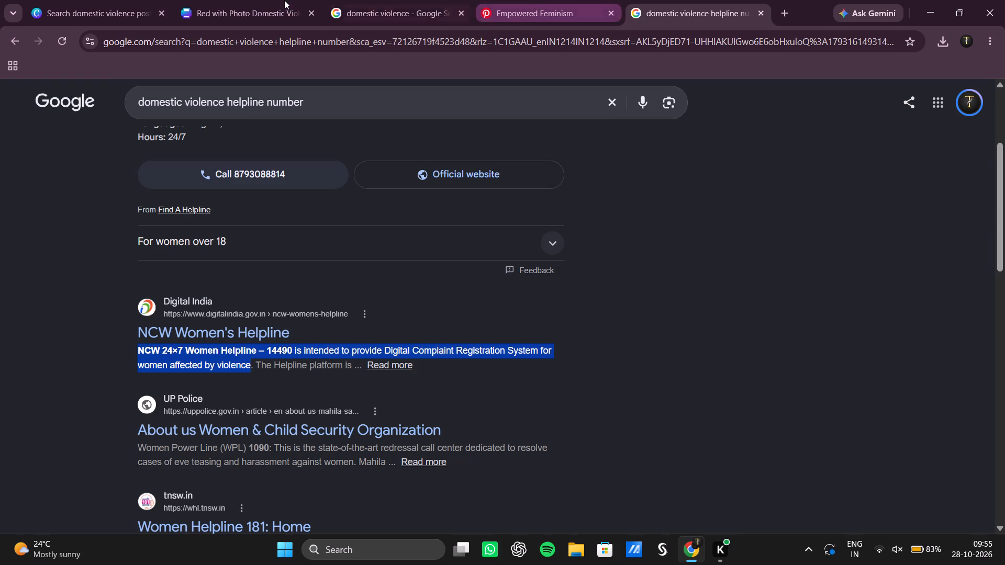
Back in the Canva poster, replace the "Call… any time, any day." text with the copied NCW 24×7 Women Helpline description.
left_click(255, 0)
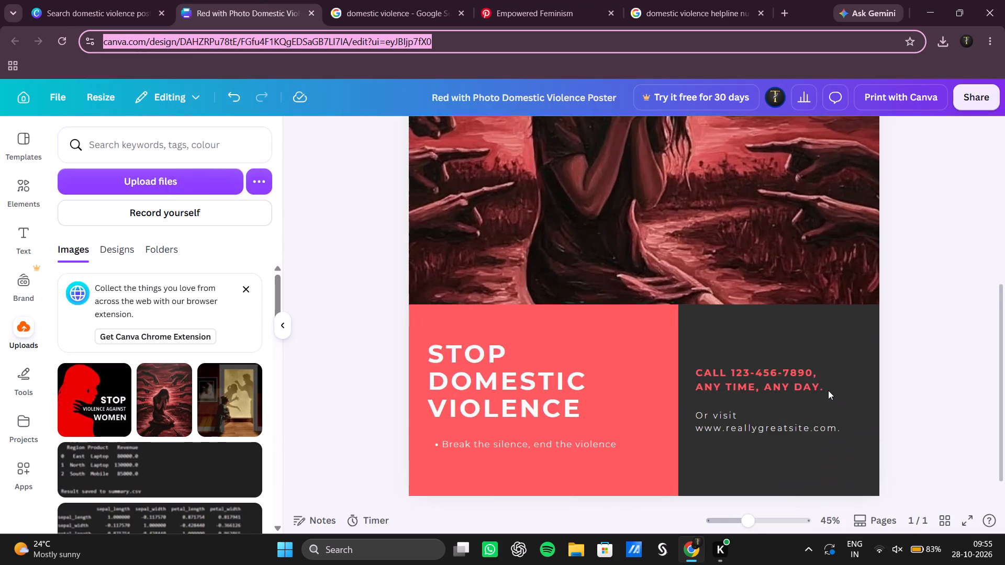
scroll(828, 390, "left", 1)
double_click(861, 380)
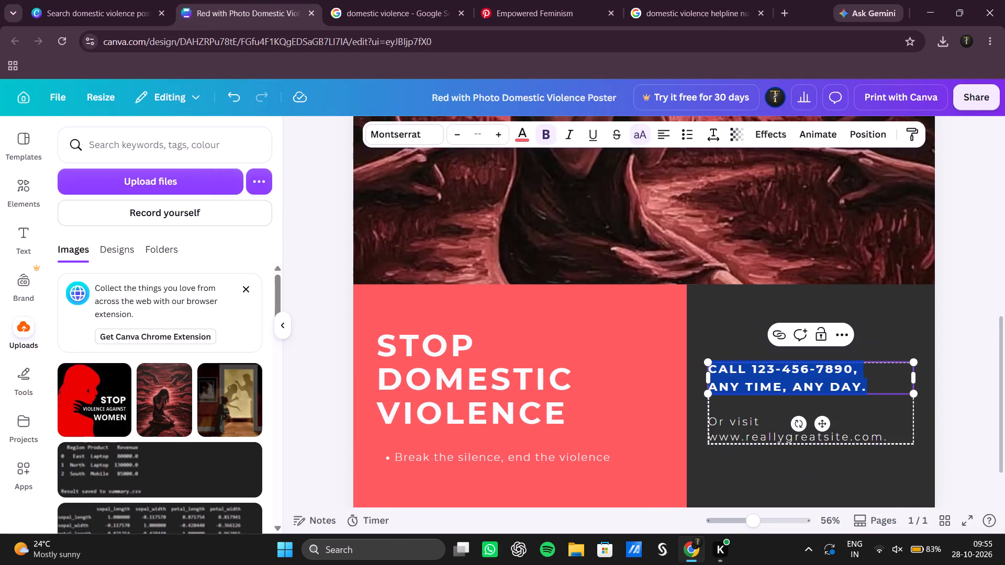
key("BackSpace")
key("ctrl+v")
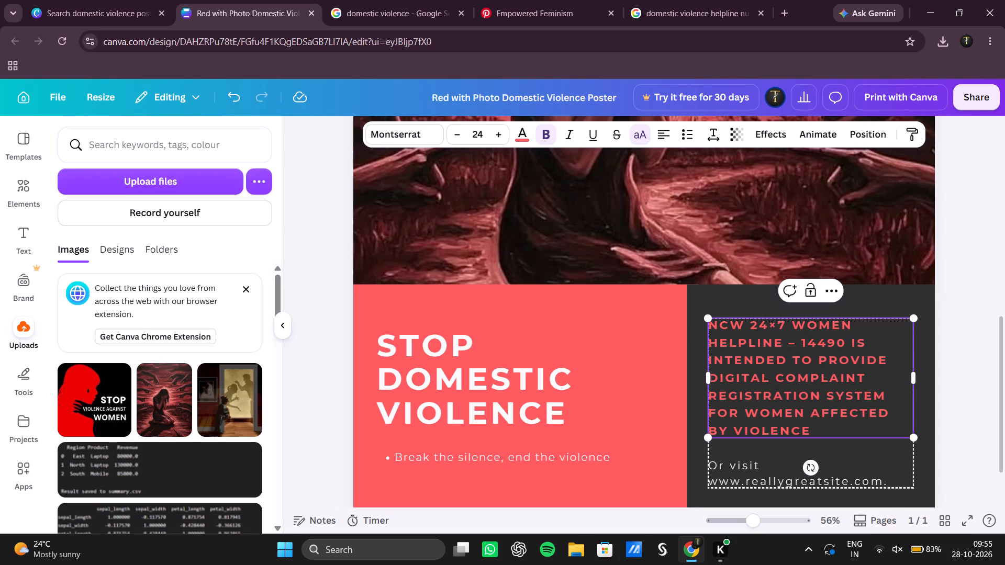
left_click(694, 346)
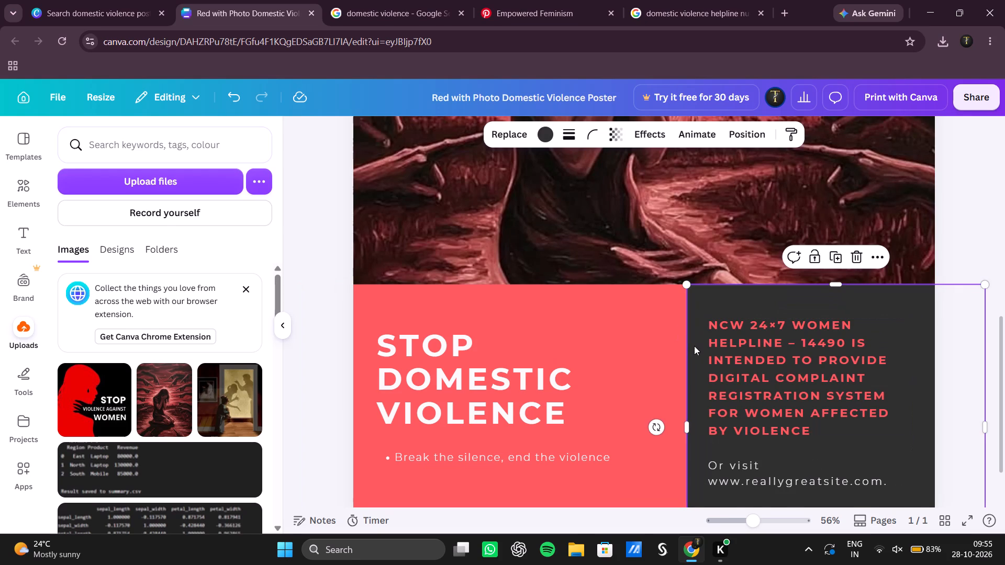
right_click(694, 346)
left_click(978, 335)
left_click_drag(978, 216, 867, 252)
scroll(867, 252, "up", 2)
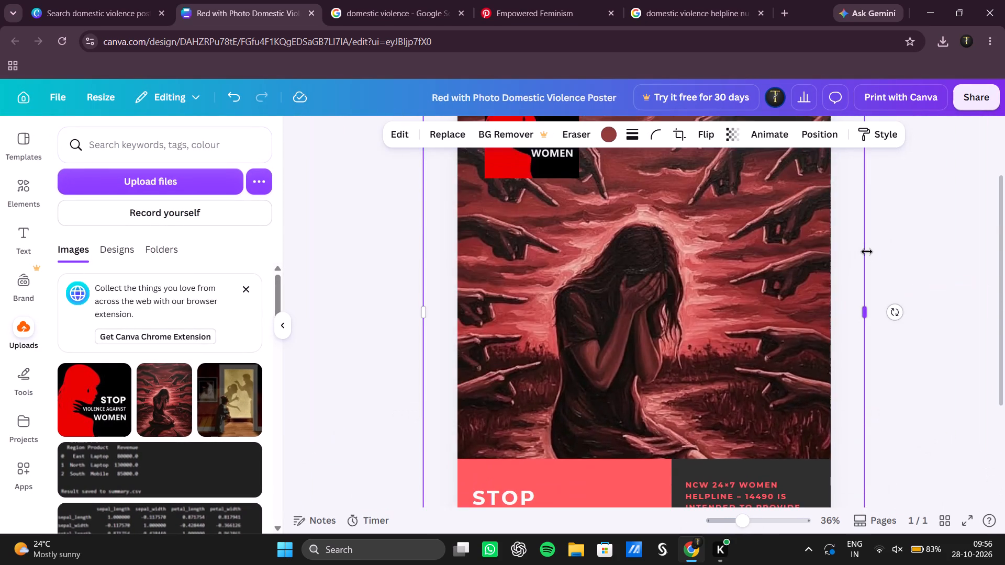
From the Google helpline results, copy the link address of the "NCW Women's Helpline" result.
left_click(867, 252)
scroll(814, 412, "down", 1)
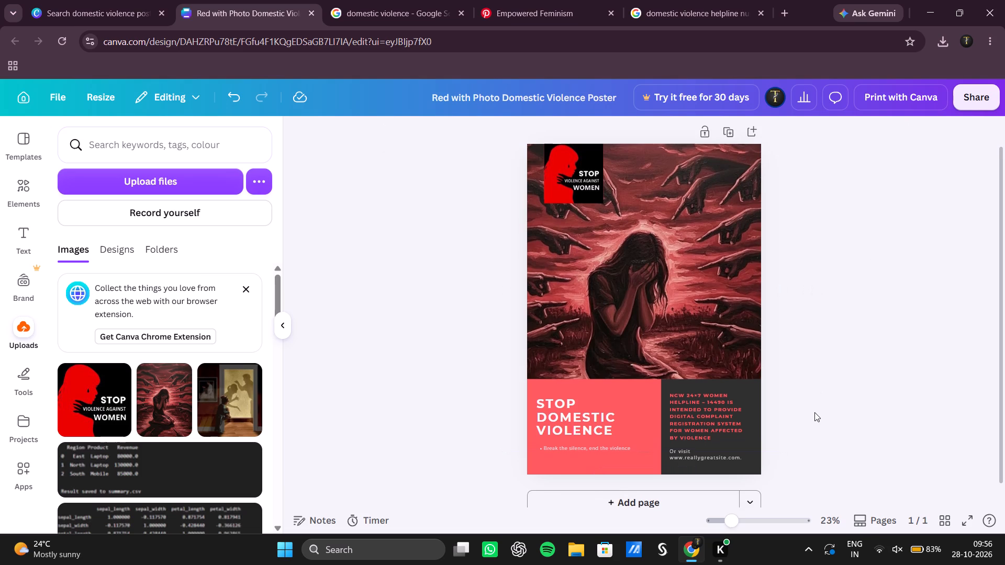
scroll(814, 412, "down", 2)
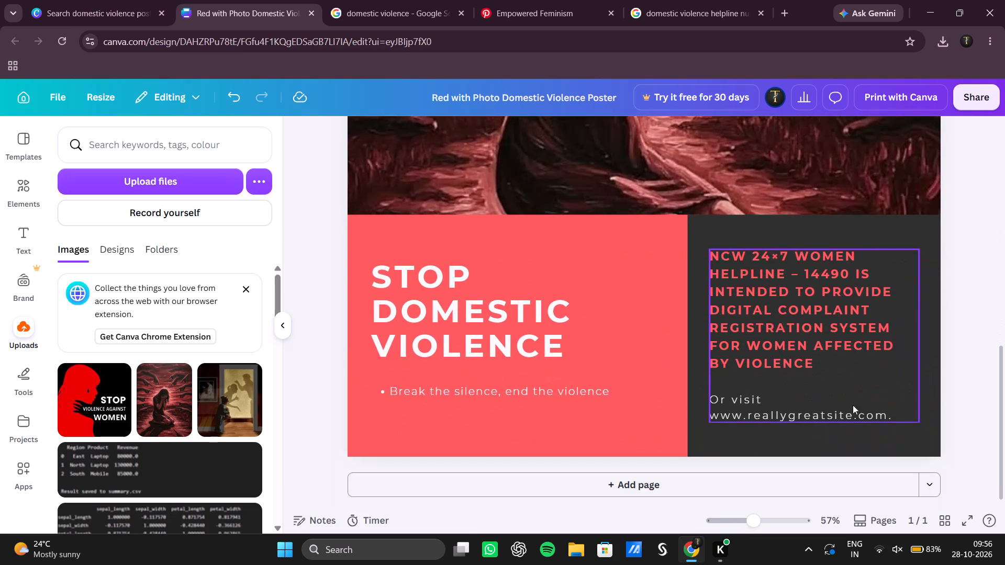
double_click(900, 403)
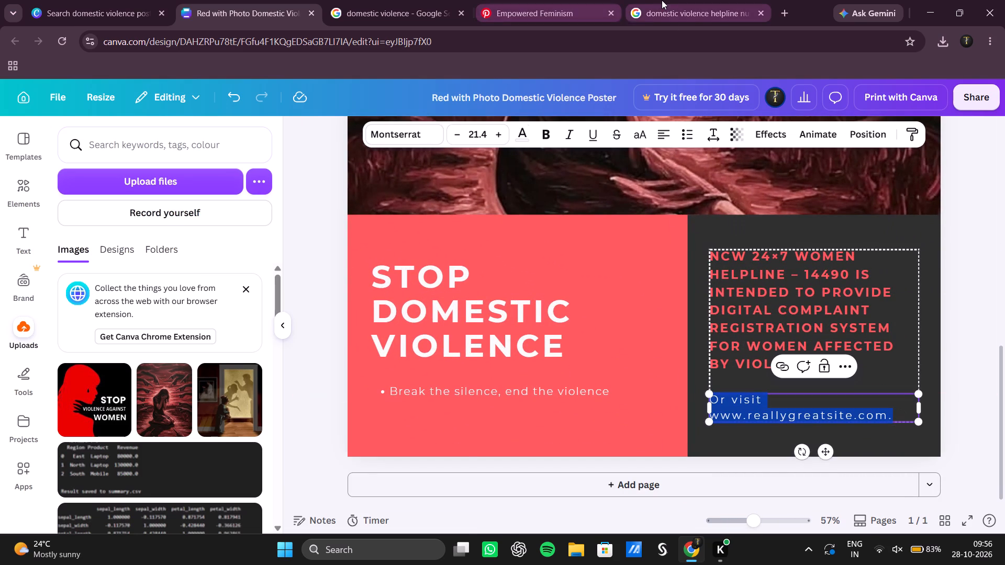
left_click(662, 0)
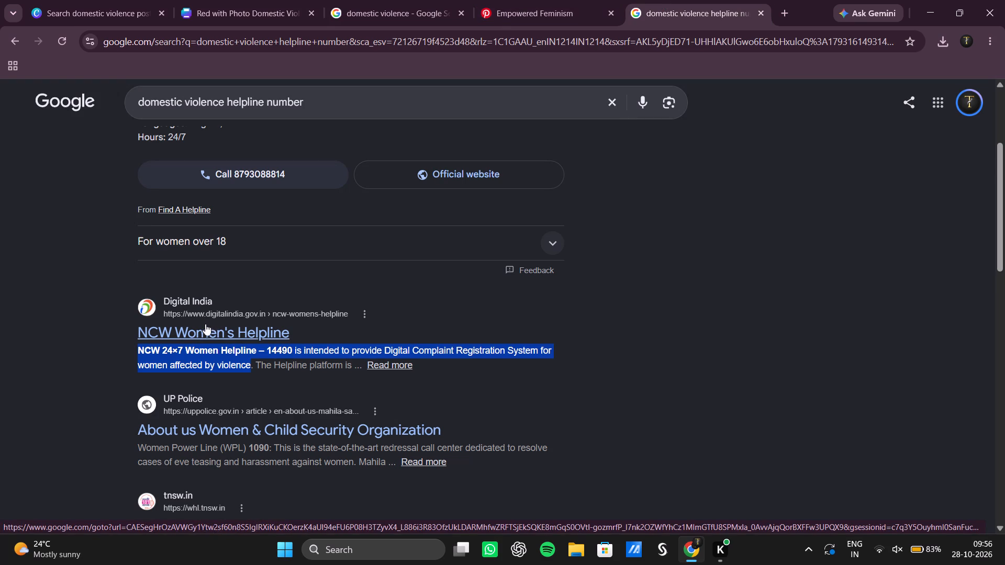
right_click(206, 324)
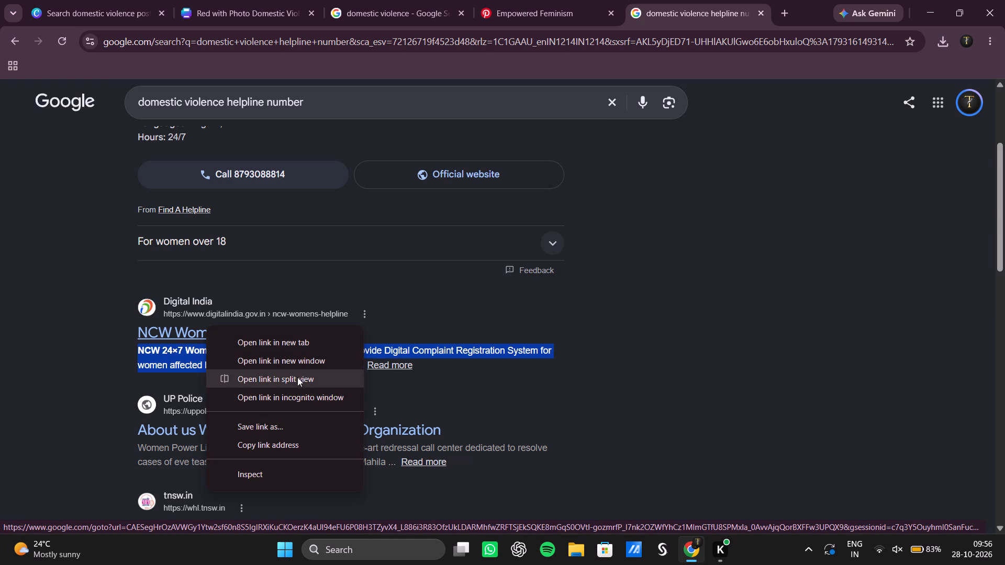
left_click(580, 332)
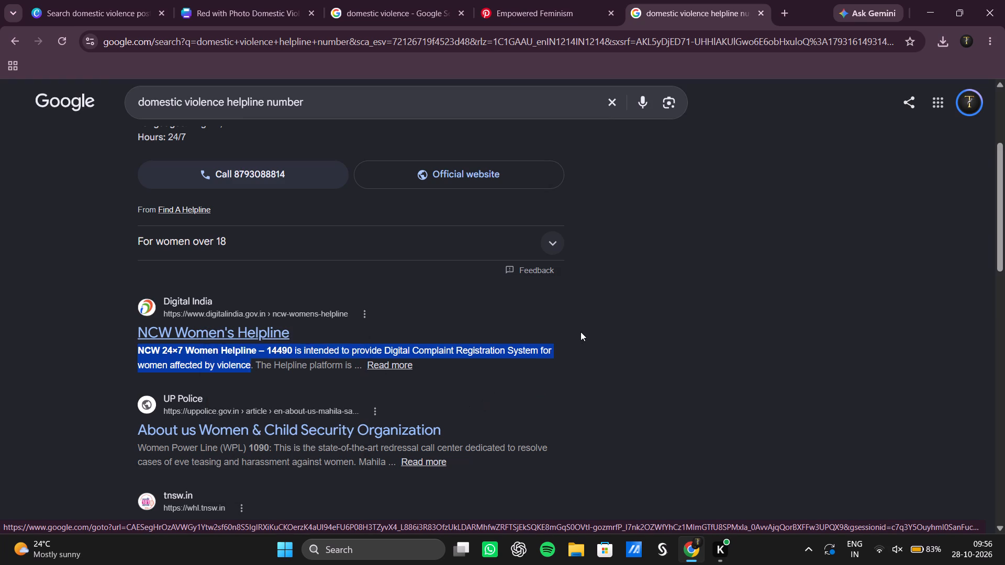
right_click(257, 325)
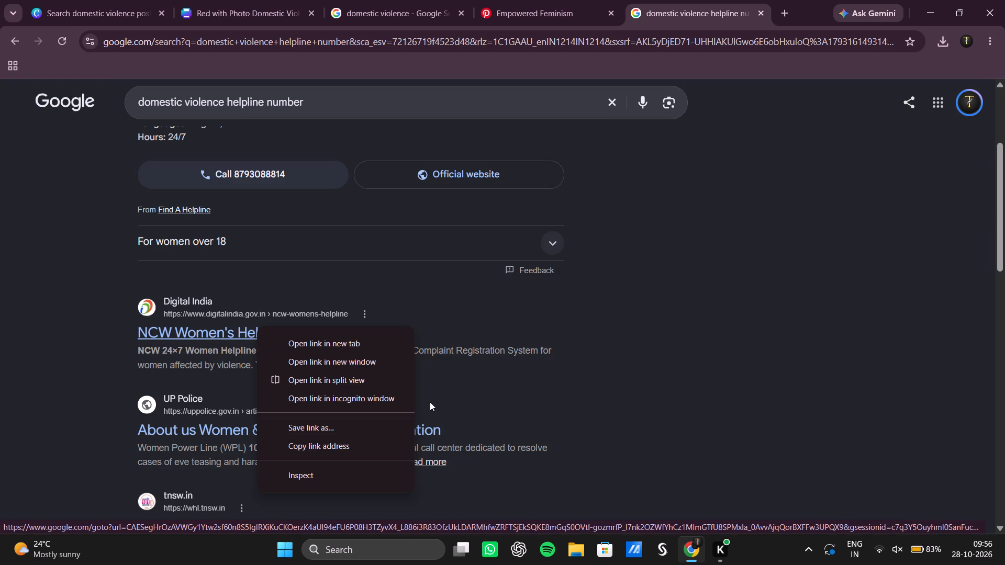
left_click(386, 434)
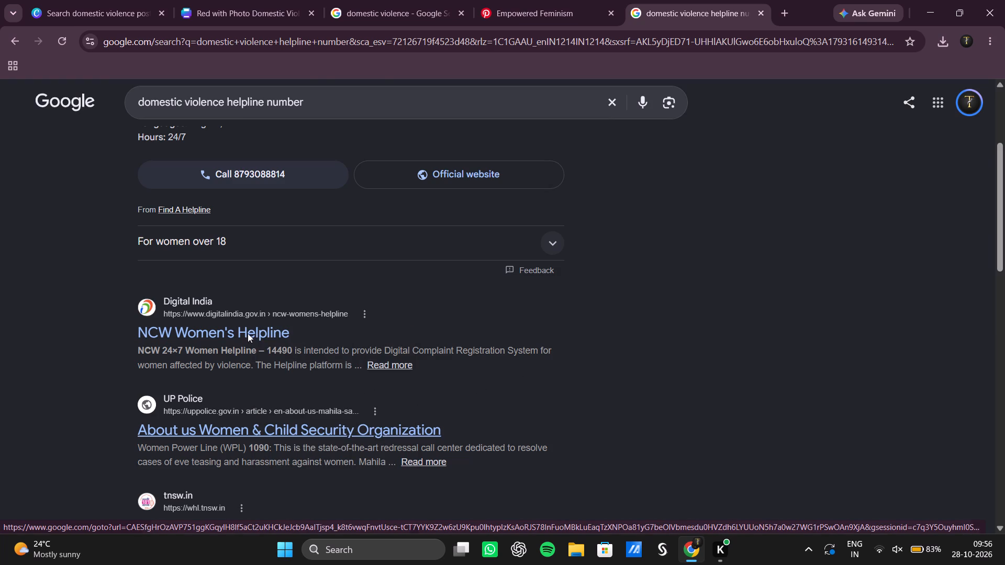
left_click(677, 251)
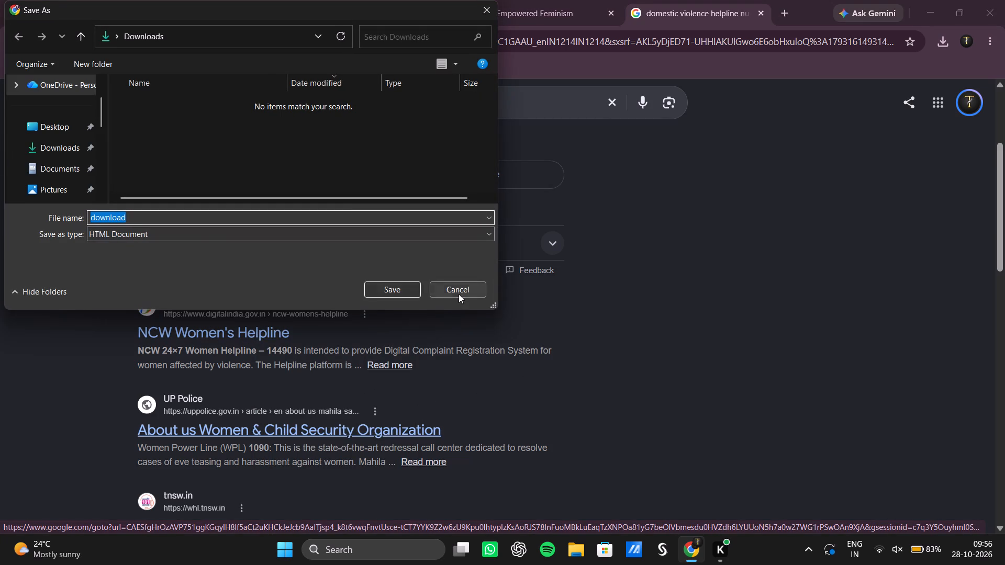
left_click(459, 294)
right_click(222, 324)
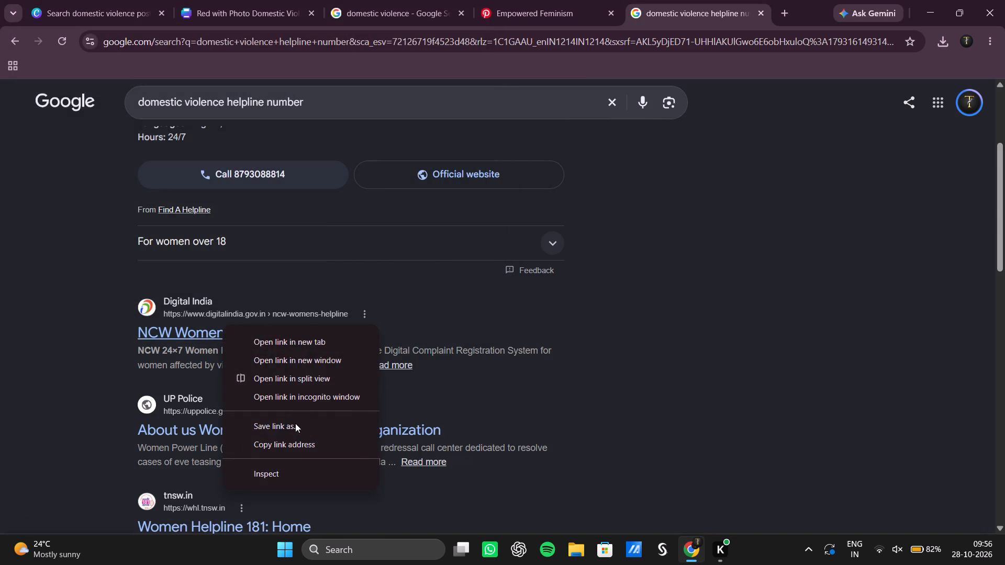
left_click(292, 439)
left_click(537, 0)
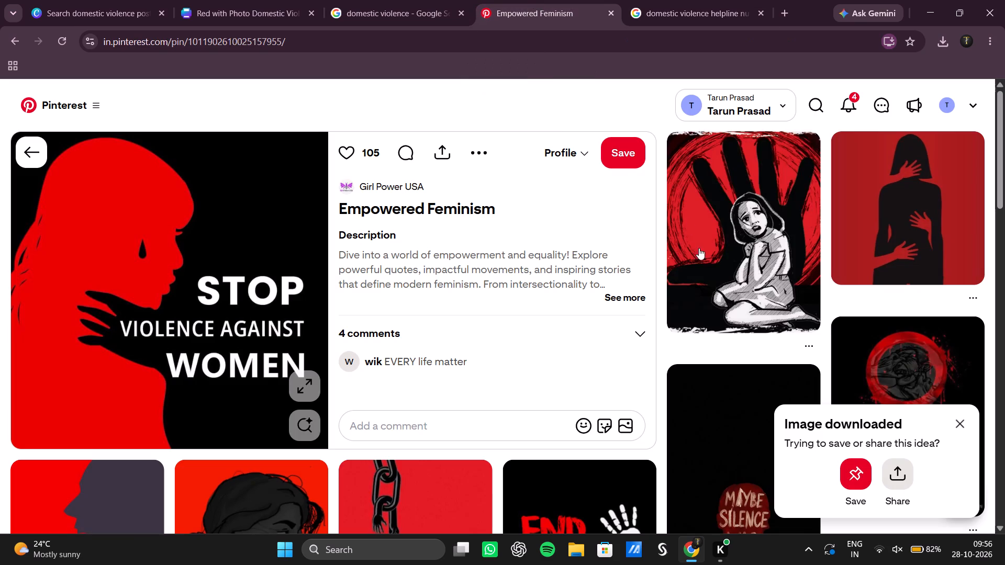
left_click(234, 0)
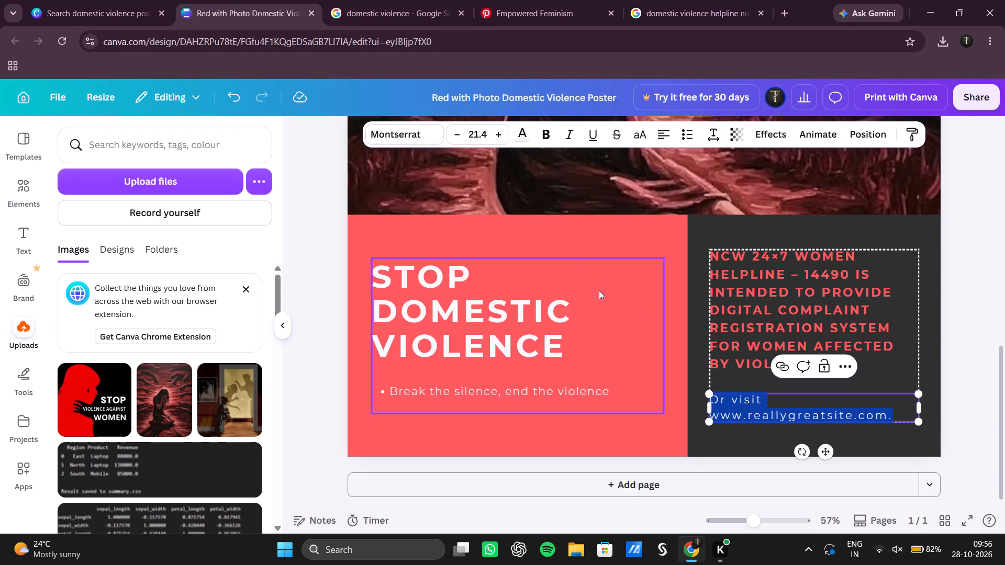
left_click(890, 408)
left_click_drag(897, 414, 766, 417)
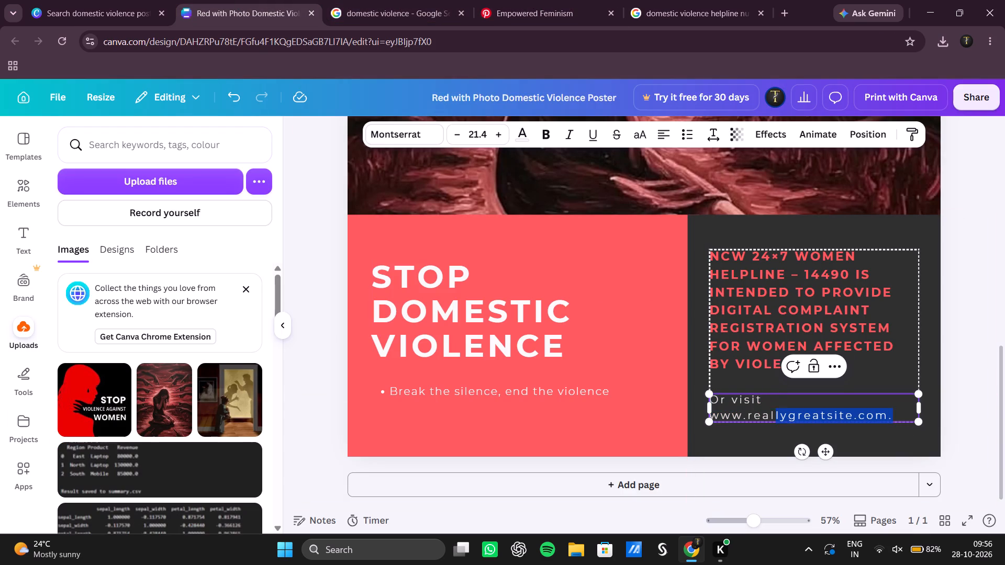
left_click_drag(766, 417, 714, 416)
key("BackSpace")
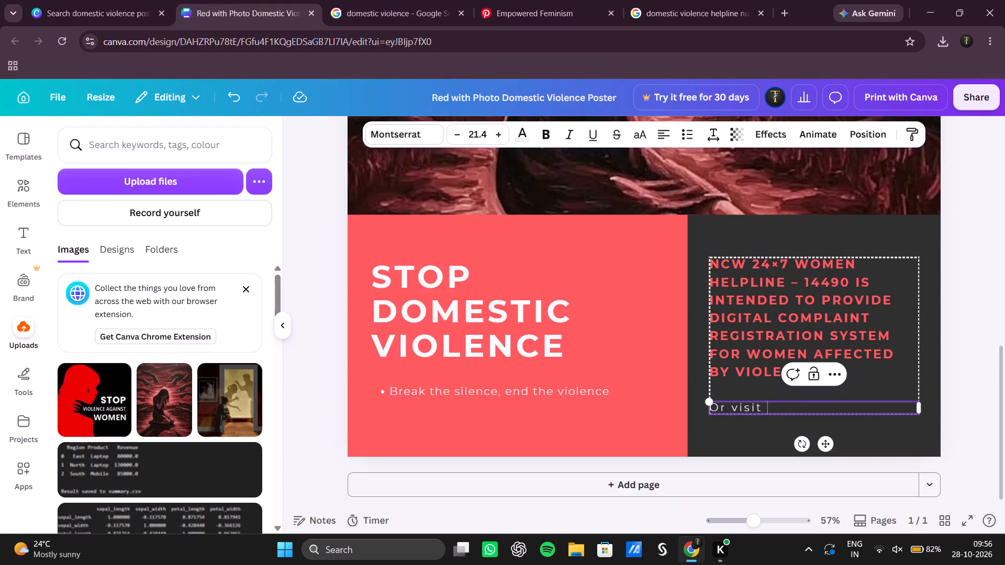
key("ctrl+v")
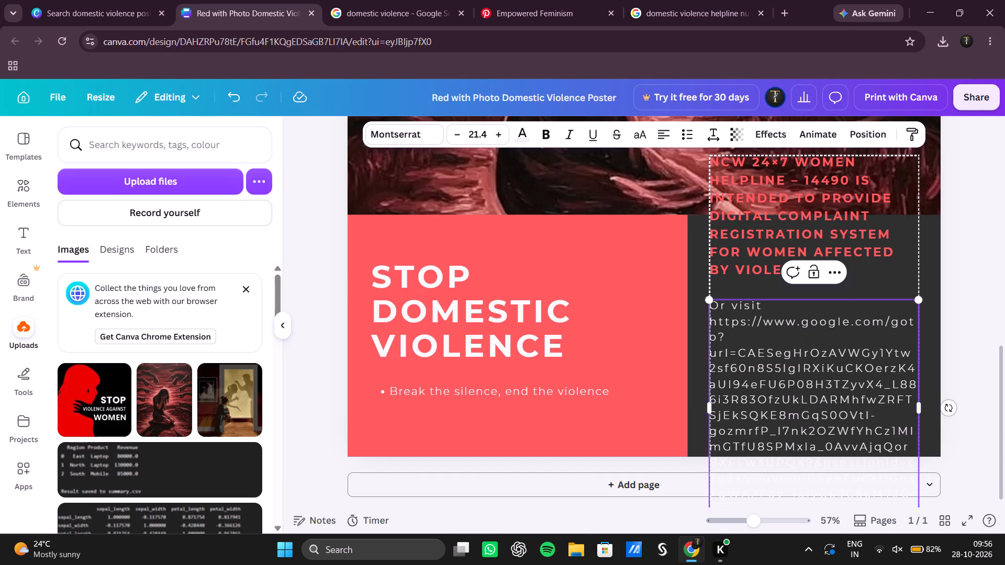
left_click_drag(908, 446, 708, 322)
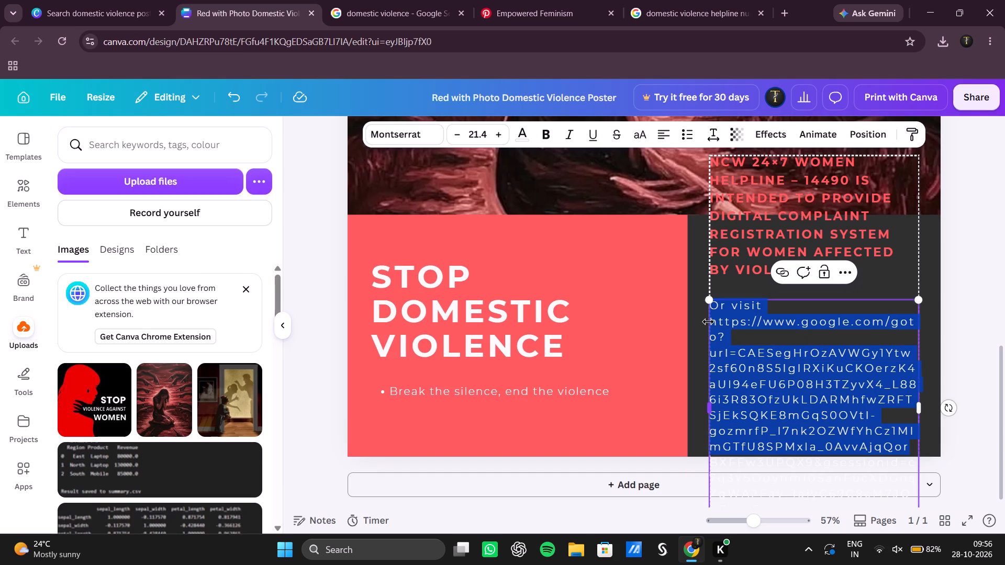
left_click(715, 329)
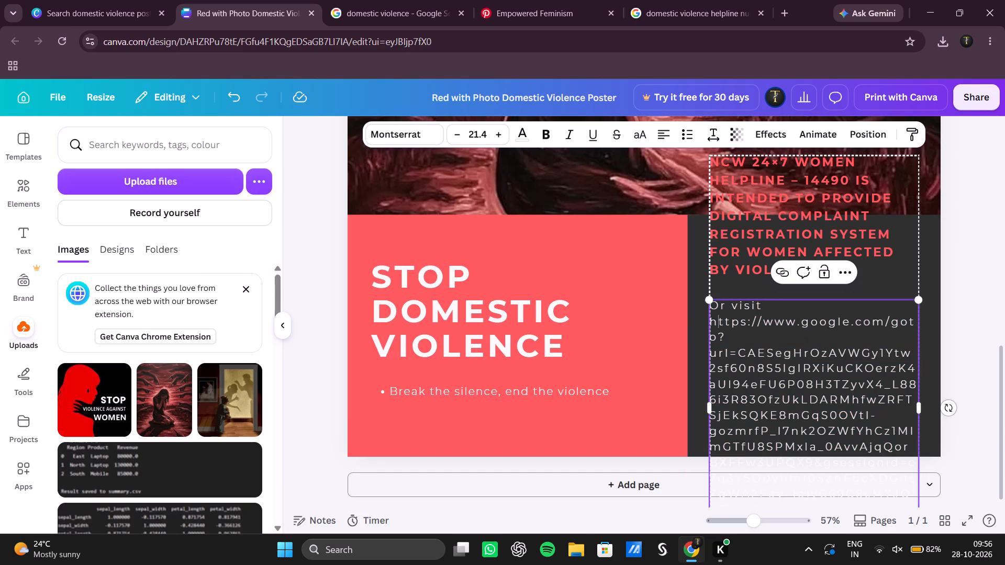
Return to the Google results and search for "women helpline website".
left_click(680, 9)
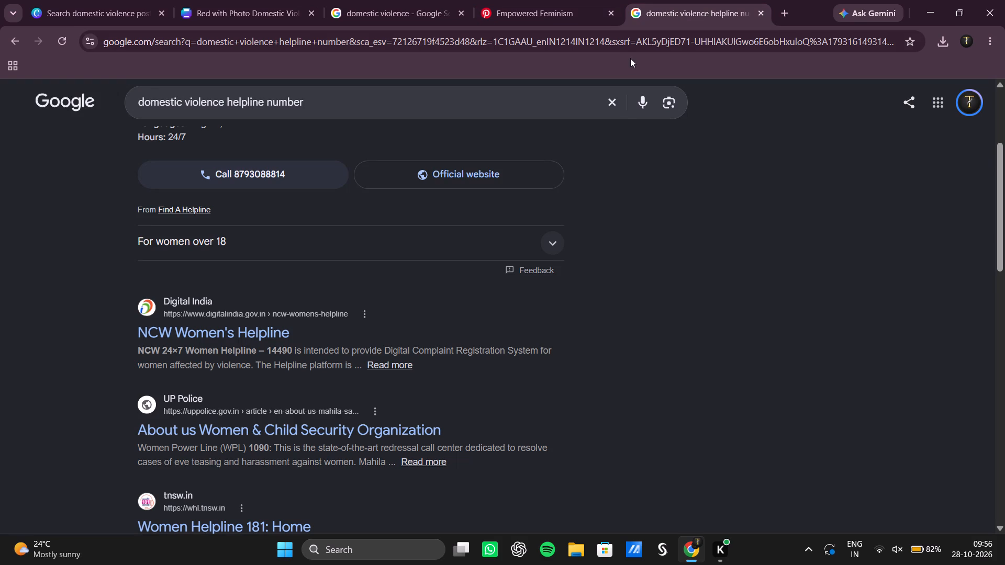
left_click(609, 103)
type("women")
key("space")
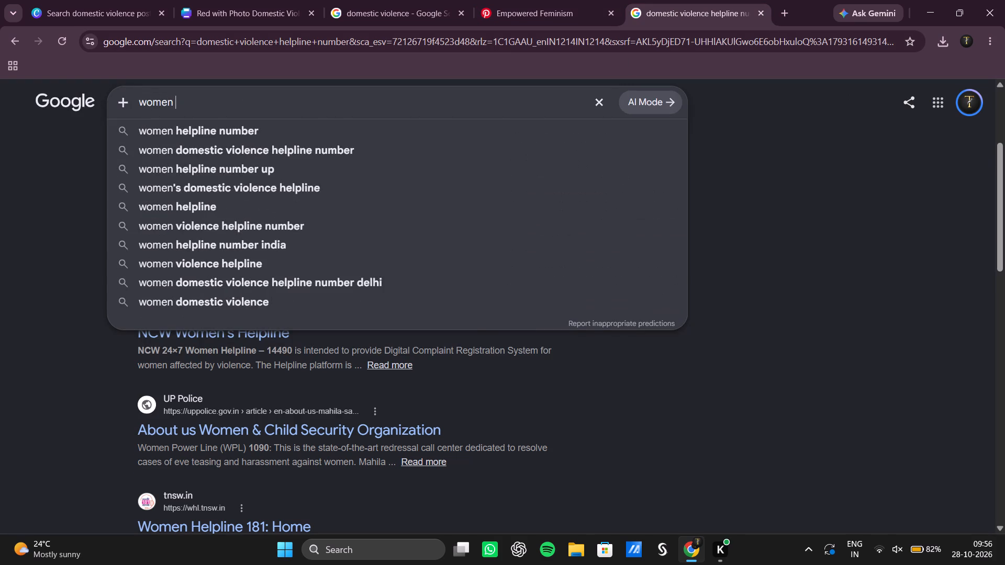
type("helpine web")
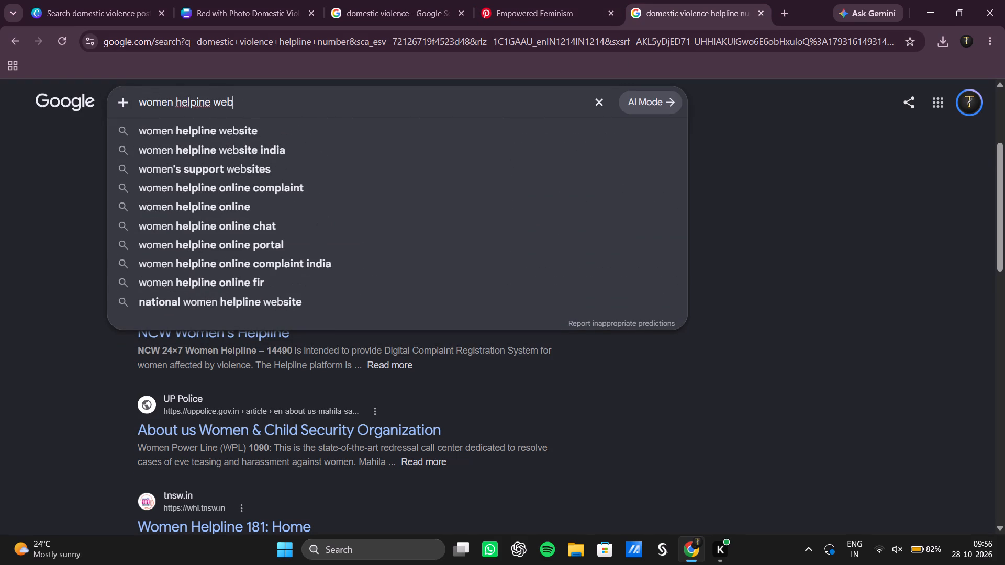
left_click(476, 120)
left_click(410, 130)
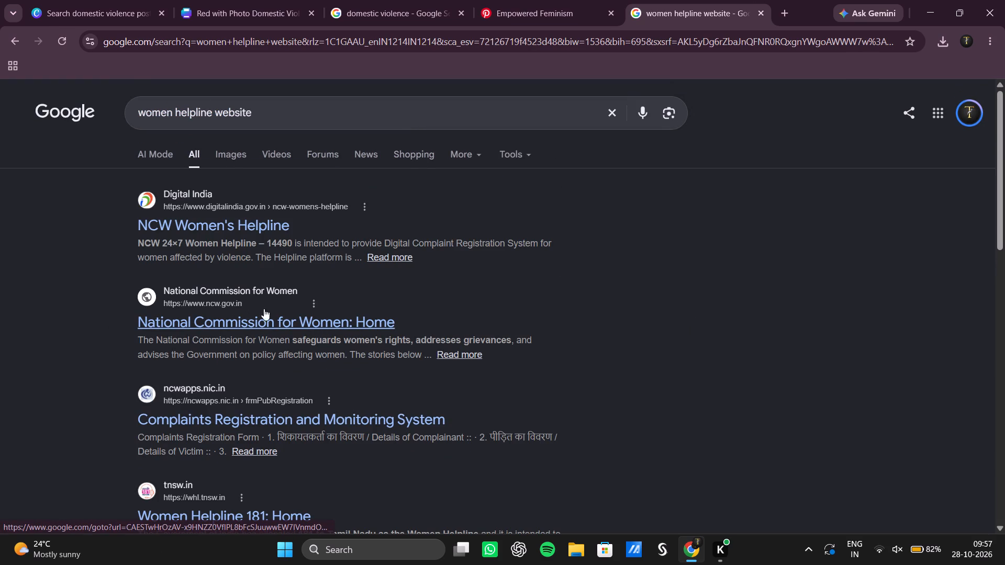
Open the National Commission for Women website and copy its web address, ncw.gov.in.
left_click(225, 306)
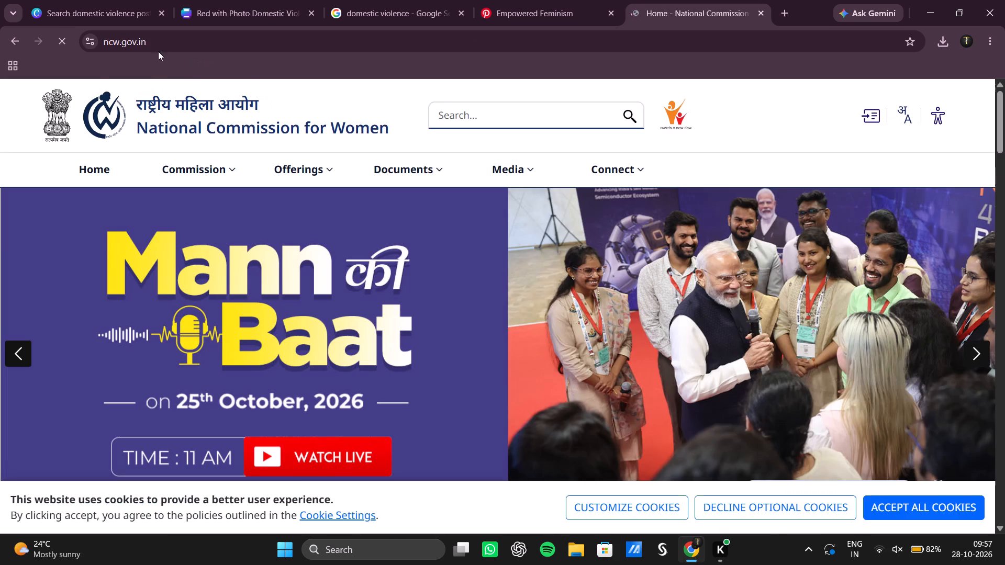
left_click_drag(150, 37, 79, 45)
key("ctrl+c")
key("ctrl+c")
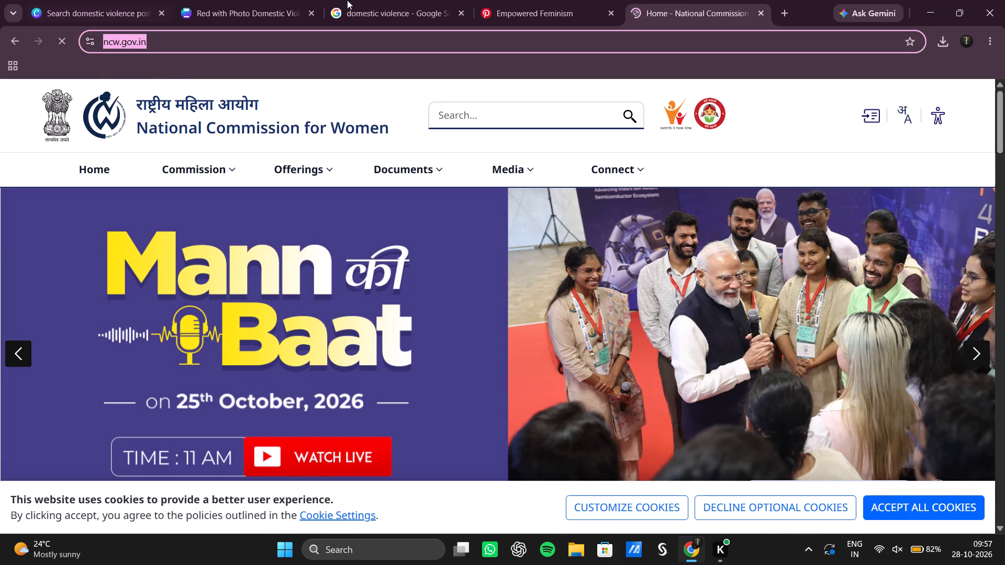
left_click(487, 1)
left_click(353, 6)
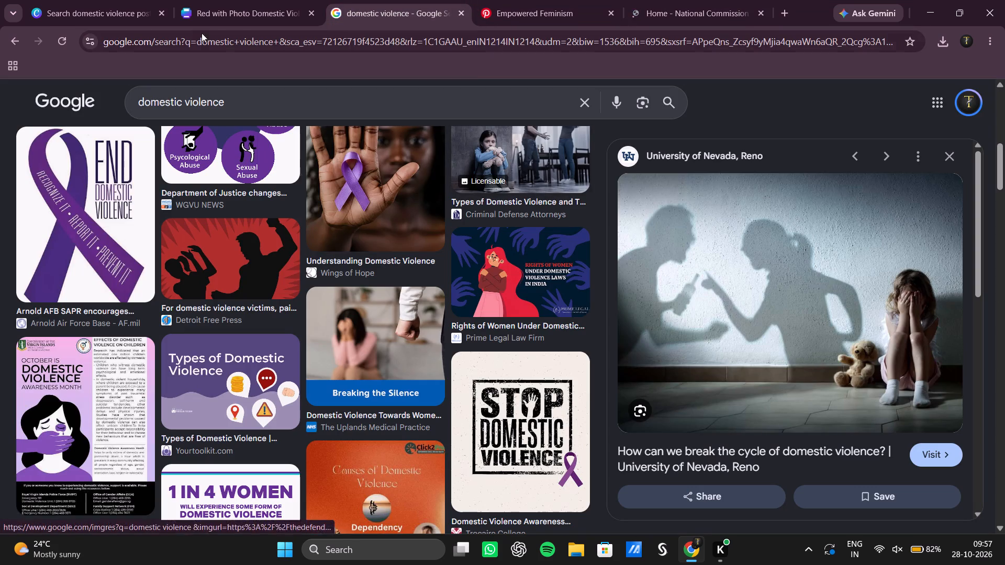
left_click(199, 26)
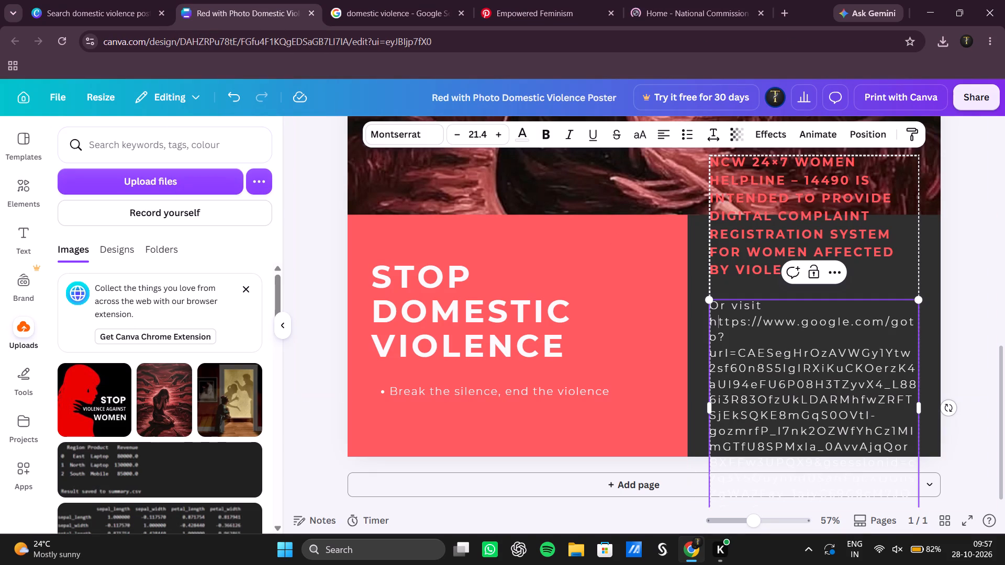
left_click_drag(911, 449, 717, 323)
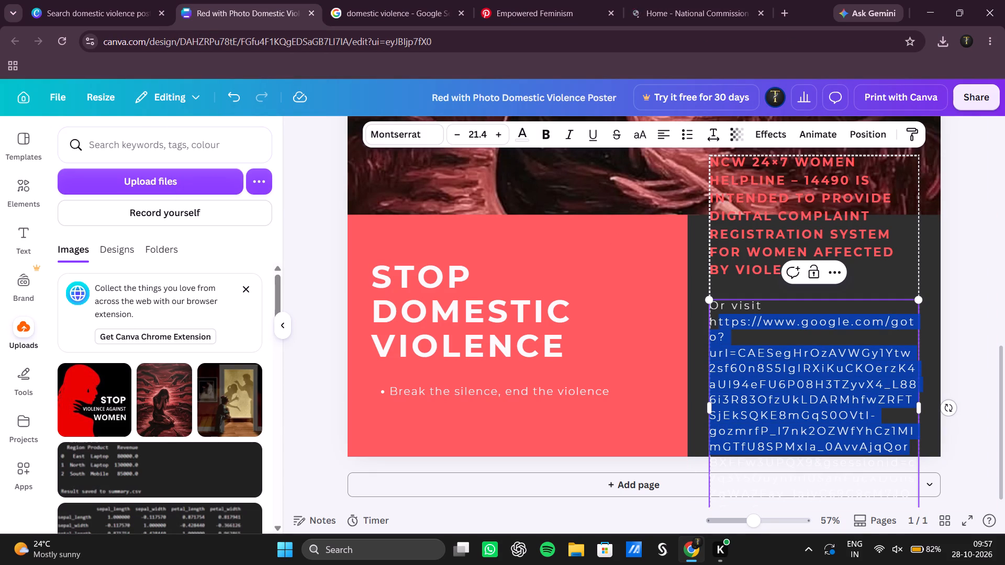
left_click_drag(717, 323, 713, 326)
key("Delete")
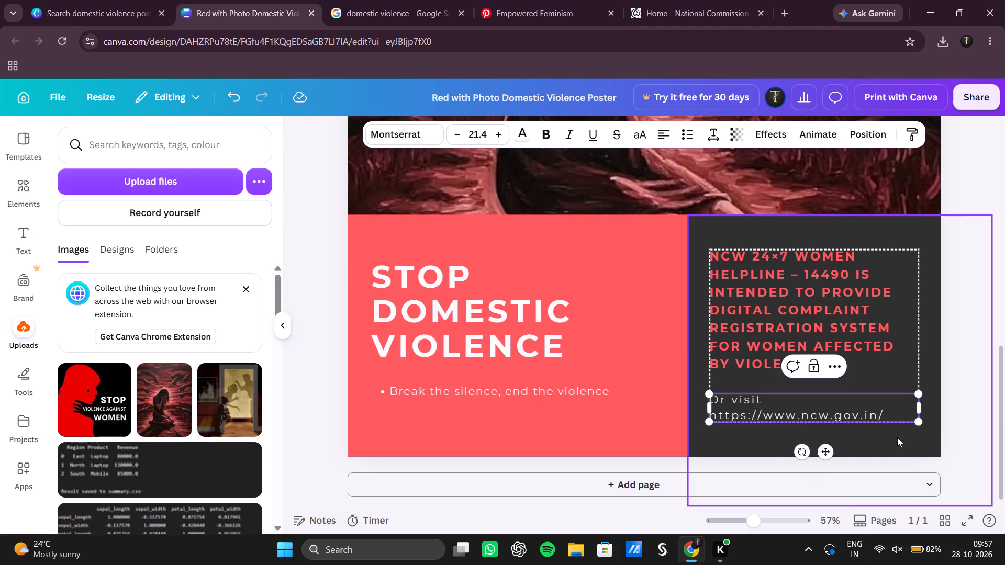
left_click(923, 368)
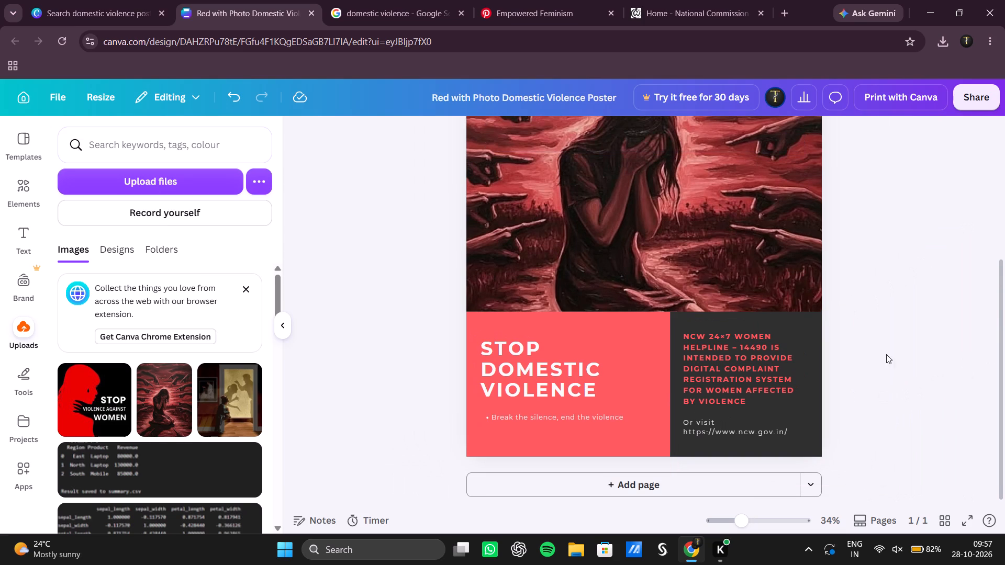
Add an empty line without a bullet below the slogan "Break the silence, end the violence" on the poster.
scroll(755, 351, "up", 2)
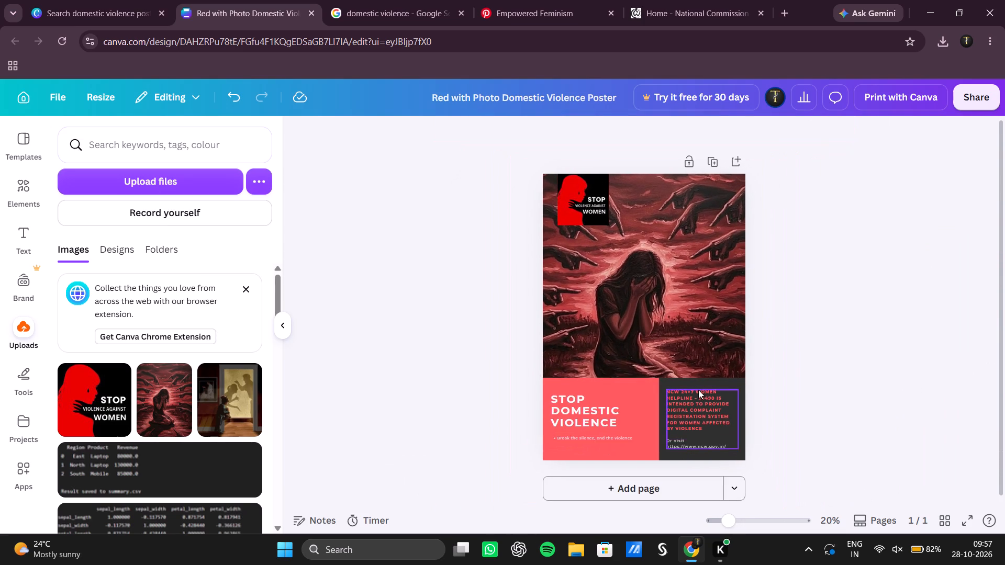
scroll(698, 390, "down", 1)
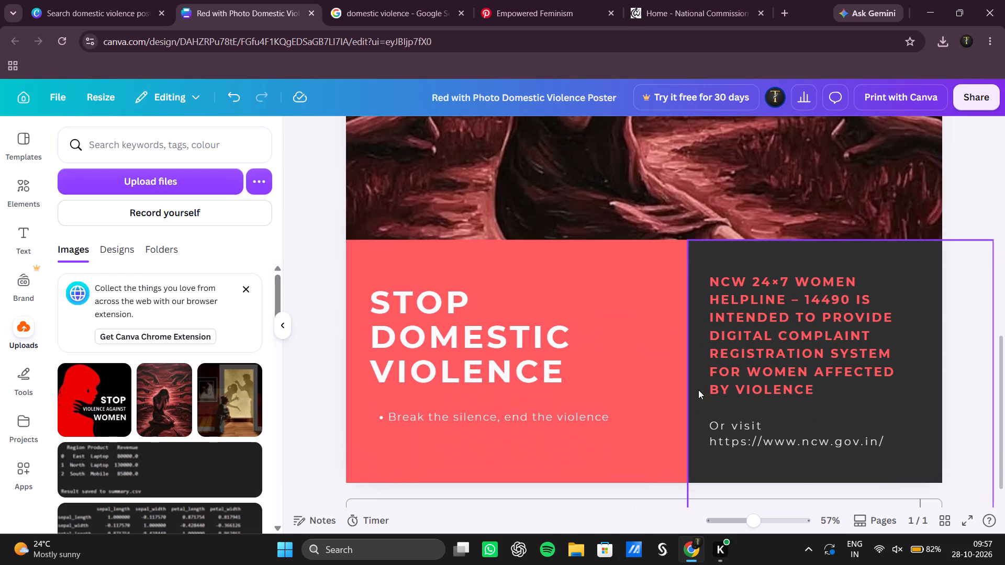
double_click(618, 419)
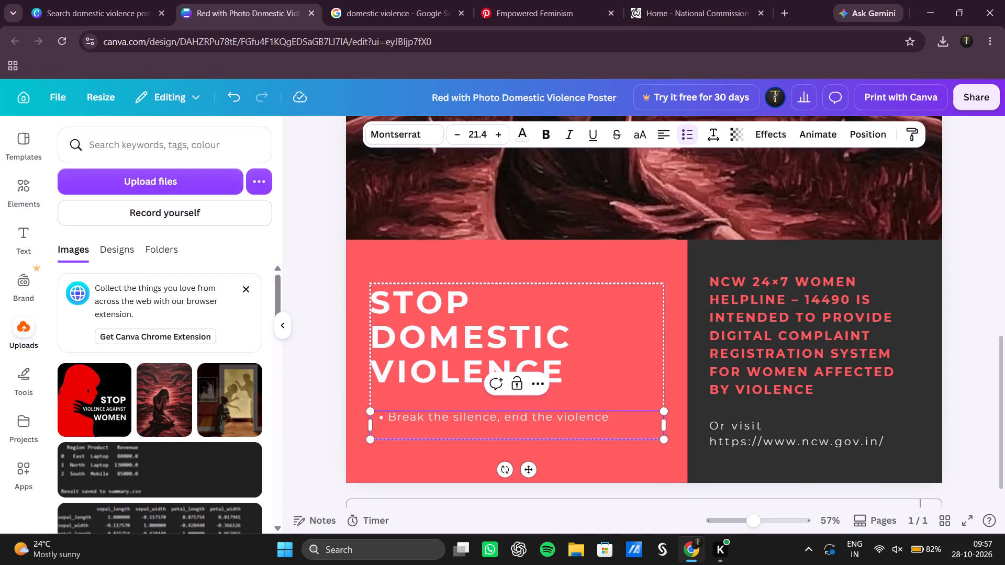
left_click(618, 419)
key("Return")
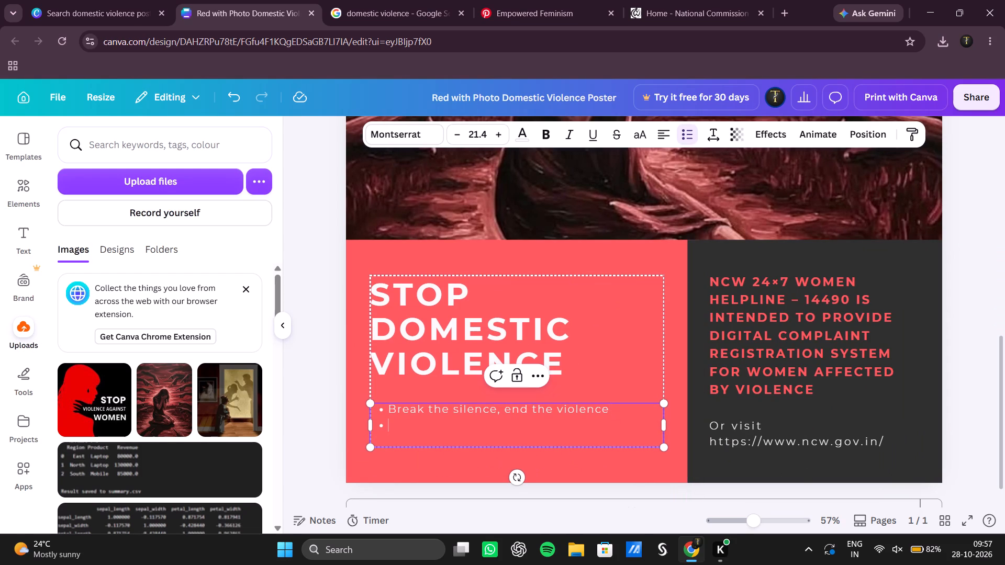
key("BackSpace")
Close the National Commission for Women website.
left_click(683, 0)
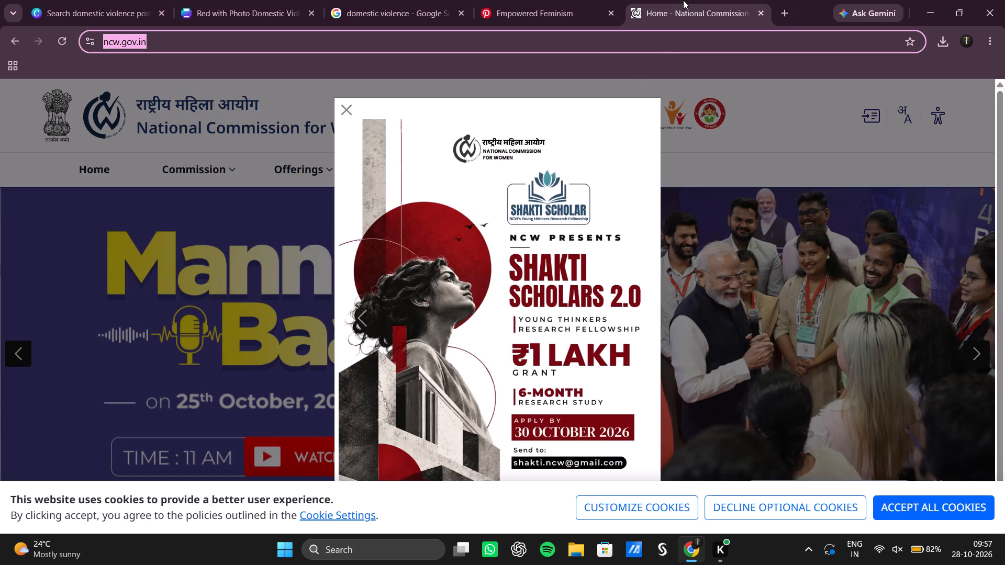
left_click(761, 16)
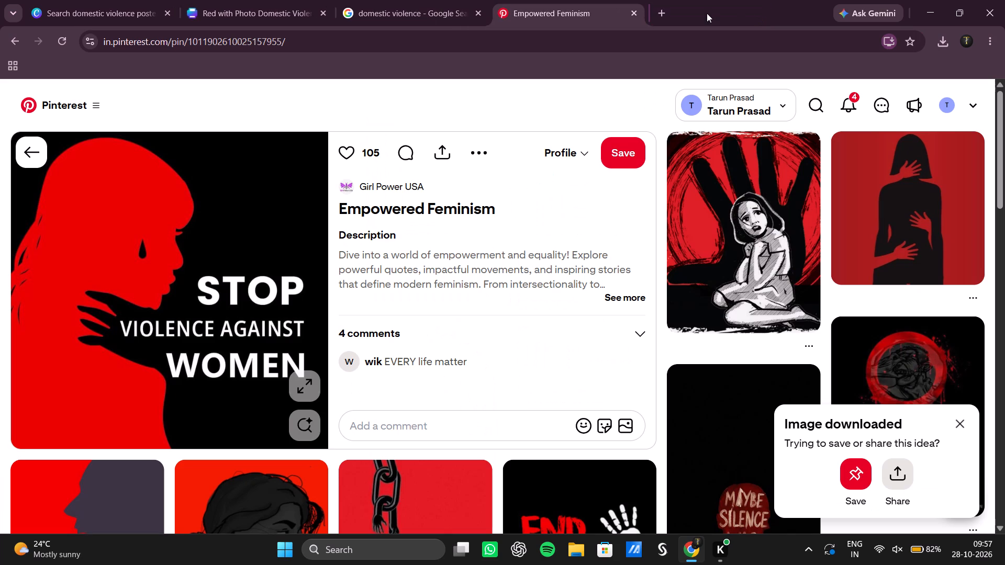
Search Google in a new tab for "slogan for domestic violence".
left_click(655, 5)
type("slogan for")
key("space")
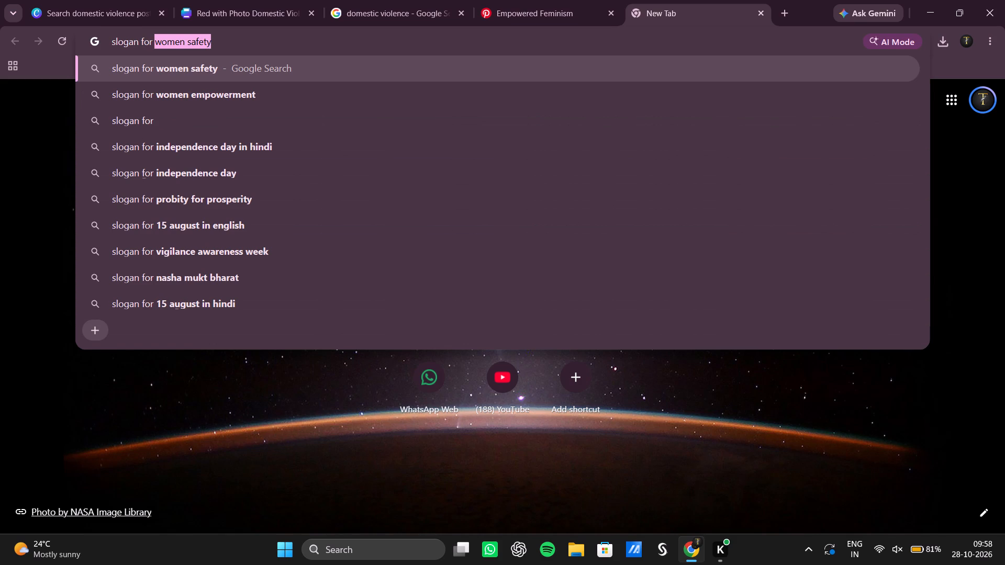
type("dome")
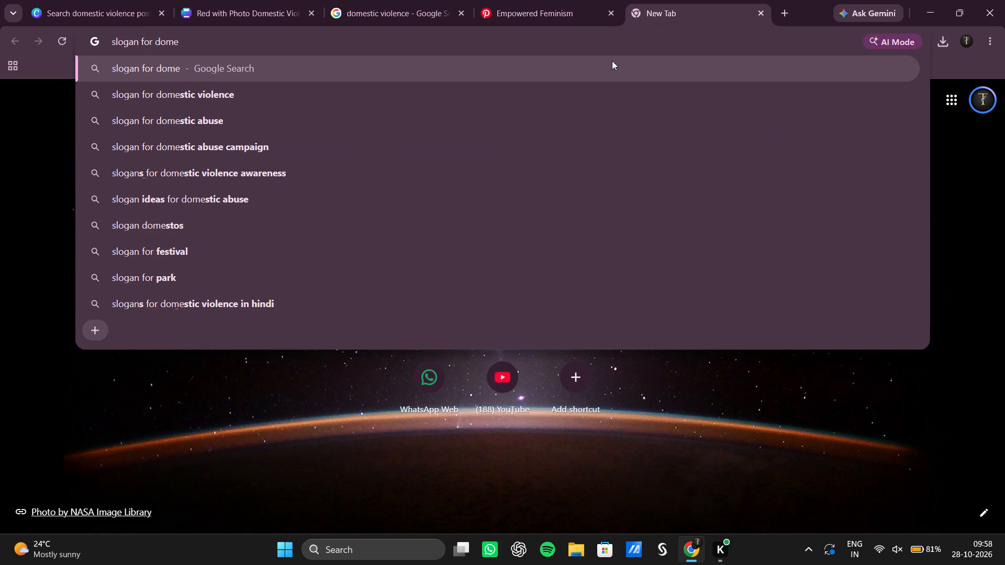
left_click(555, 102)
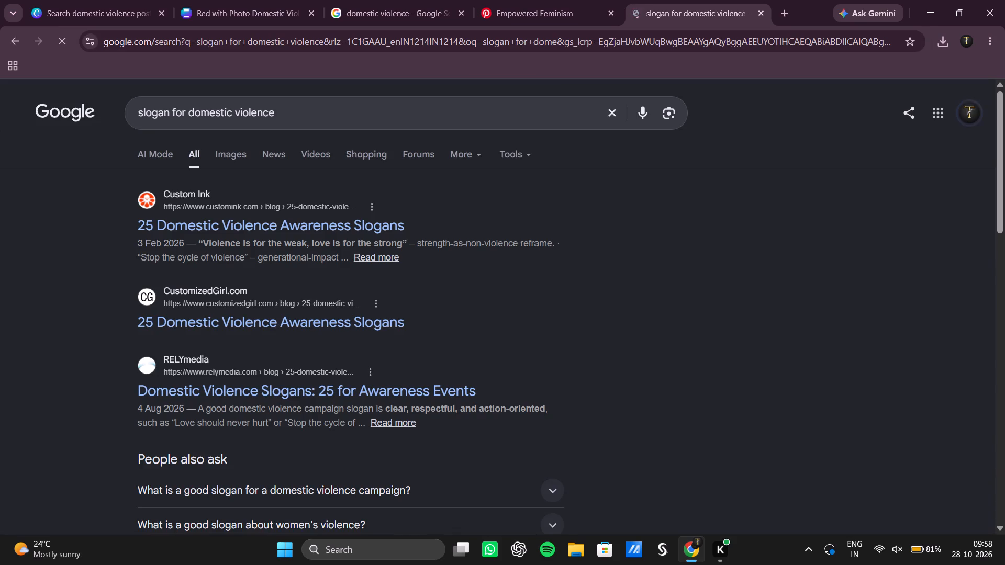
Look through the search results and the expanded answer on good domestic violence campaign slogans for slogan ideas.
scroll(510, 180, "down", 2)
left_click(429, 296)
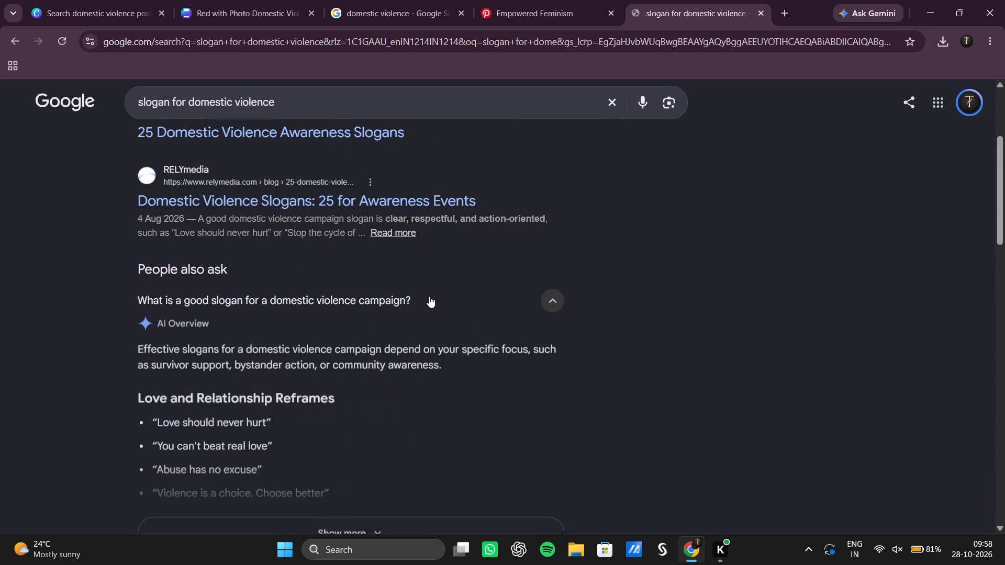
scroll(429, 296, "down", 2)
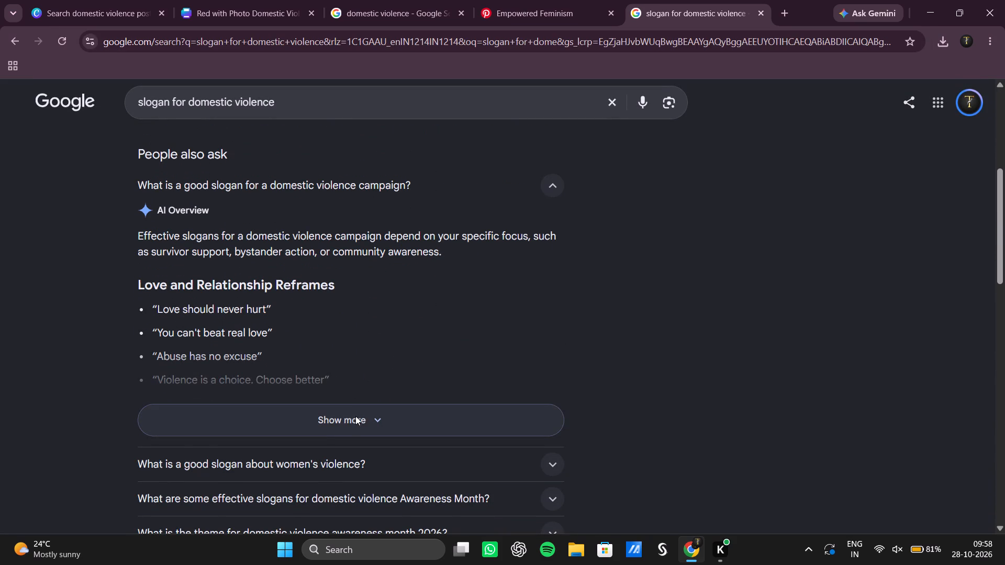
left_click(355, 416)
scroll(355, 416, "down", 2)
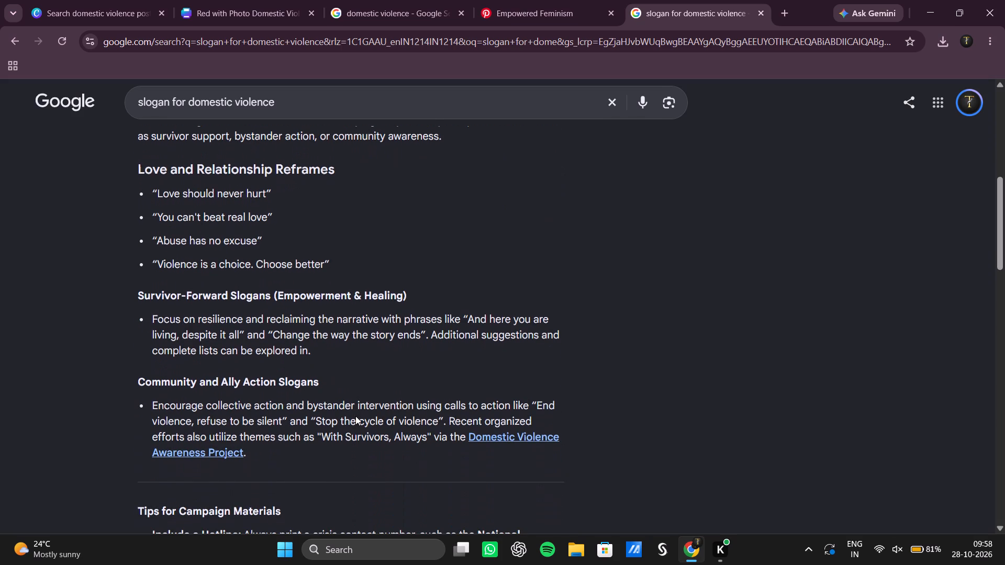
scroll(355, 416, "down", 2)
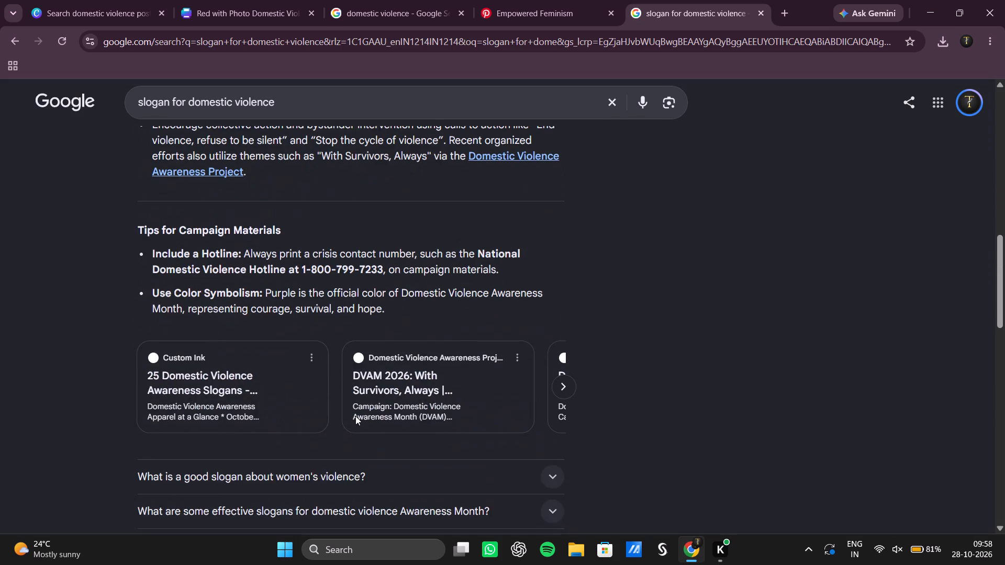
scroll(355, 416, "down", 4)
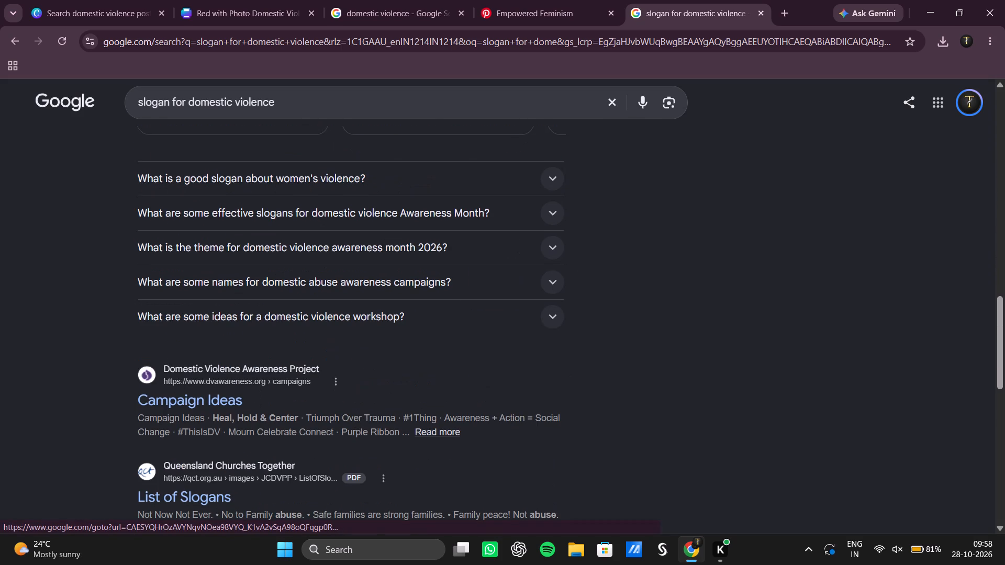
left_click(354, 175)
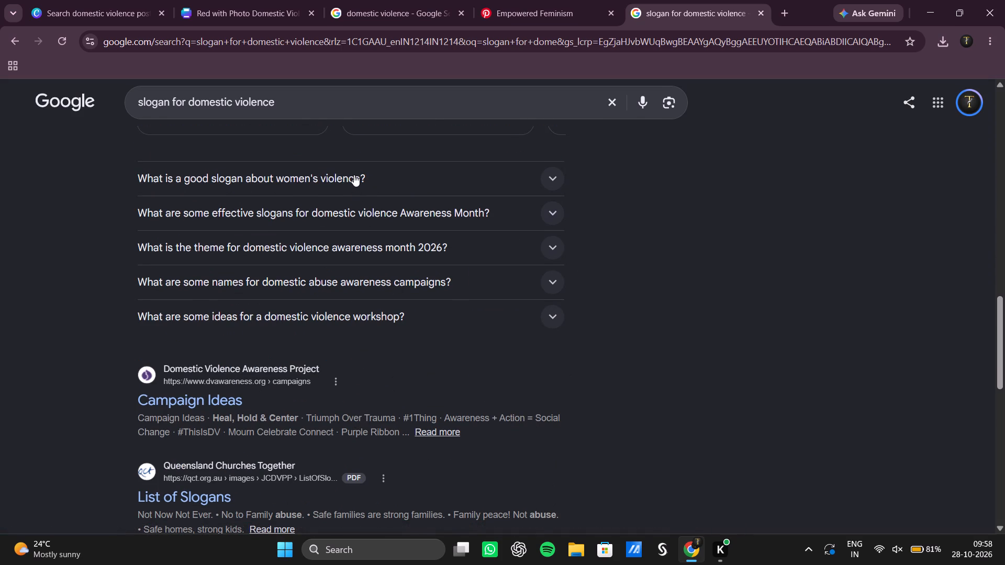
scroll(354, 175, "down", 4)
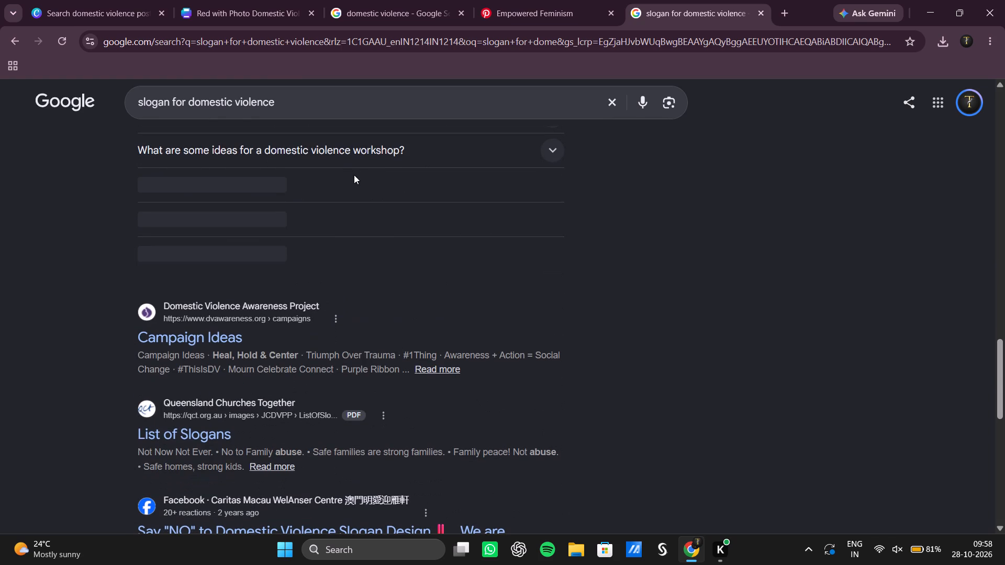
scroll(354, 175, "down", 3)
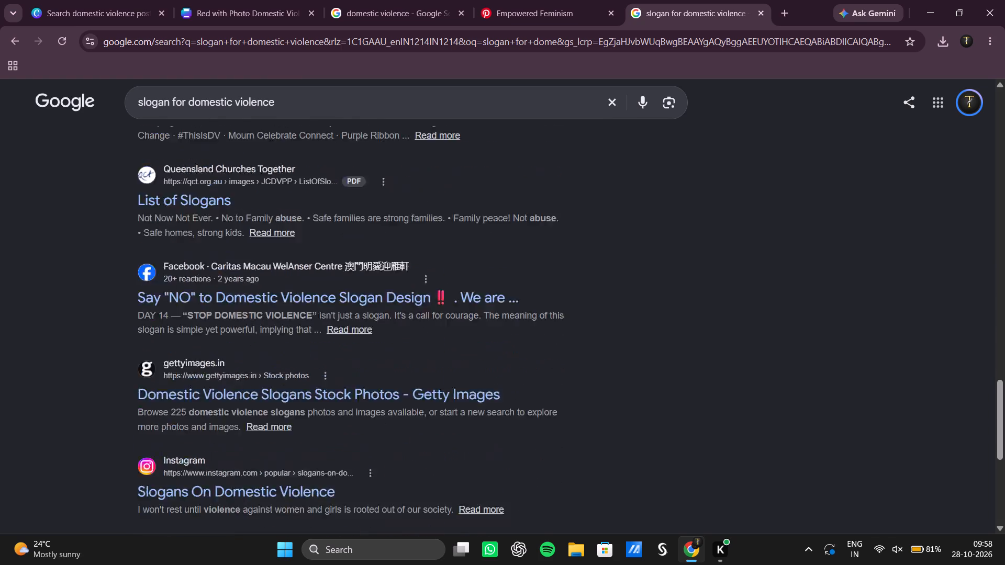
scroll(354, 175, "down", 8)
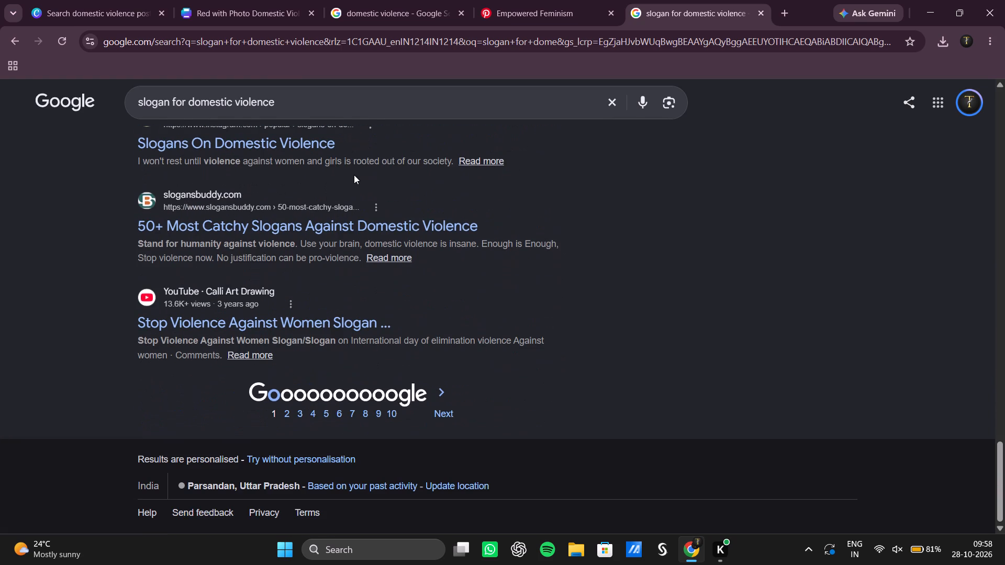
scroll(354, 175, "down", 2)
scroll(354, 175, "up", 16)
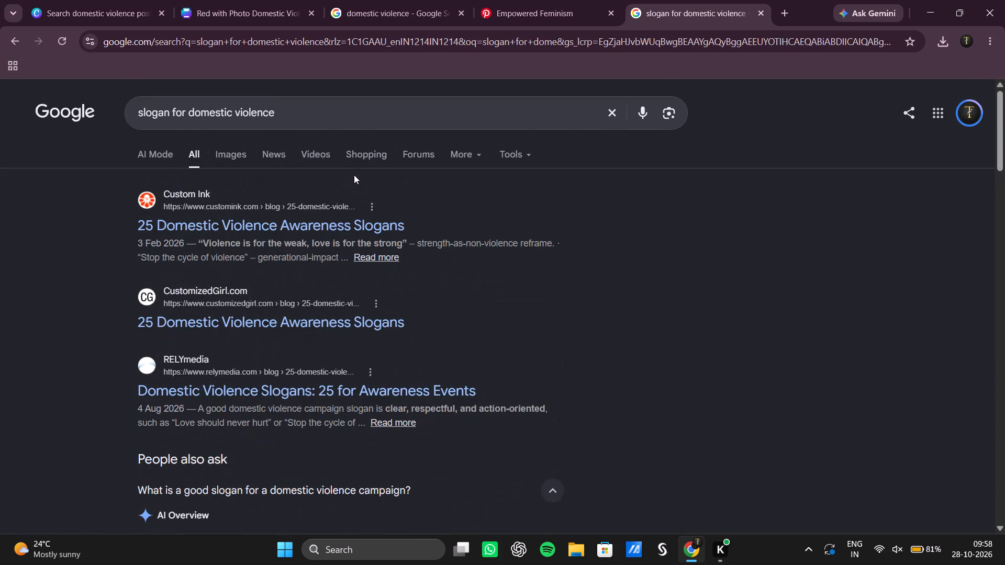
Return to the Canva poster and review its full layout, including the images, title, slogan and helpline text.
left_click(465, 0)
left_click(543, 0)
left_click(639, 0)
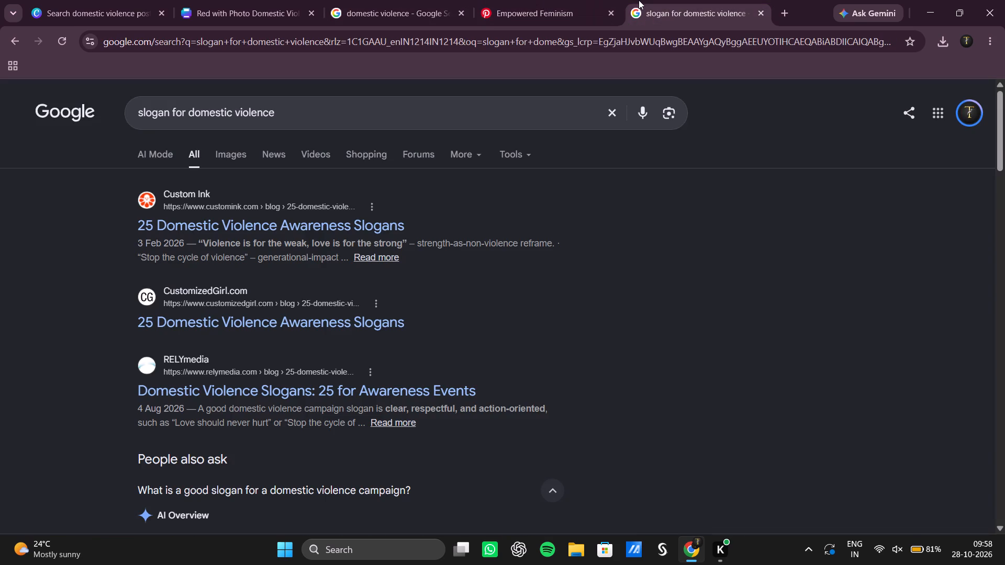
left_click(295, 0)
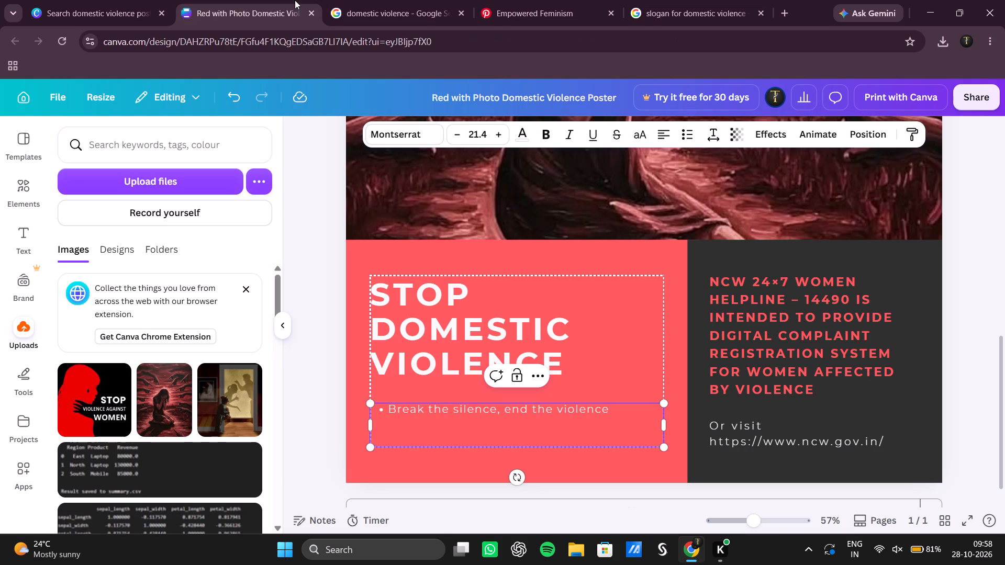
right_click(527, 173)
scroll(527, 173, "up", 1)
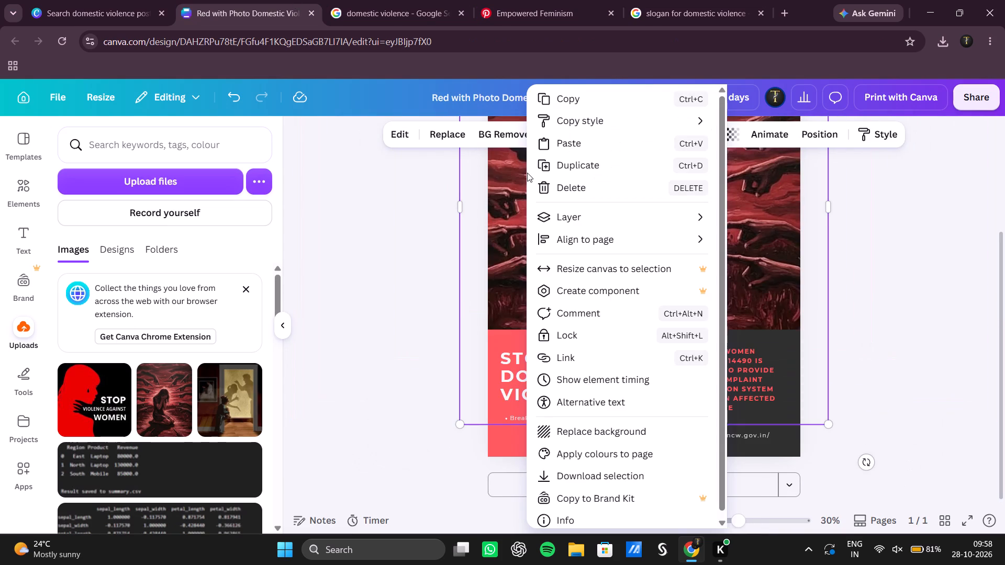
left_click(381, 207)
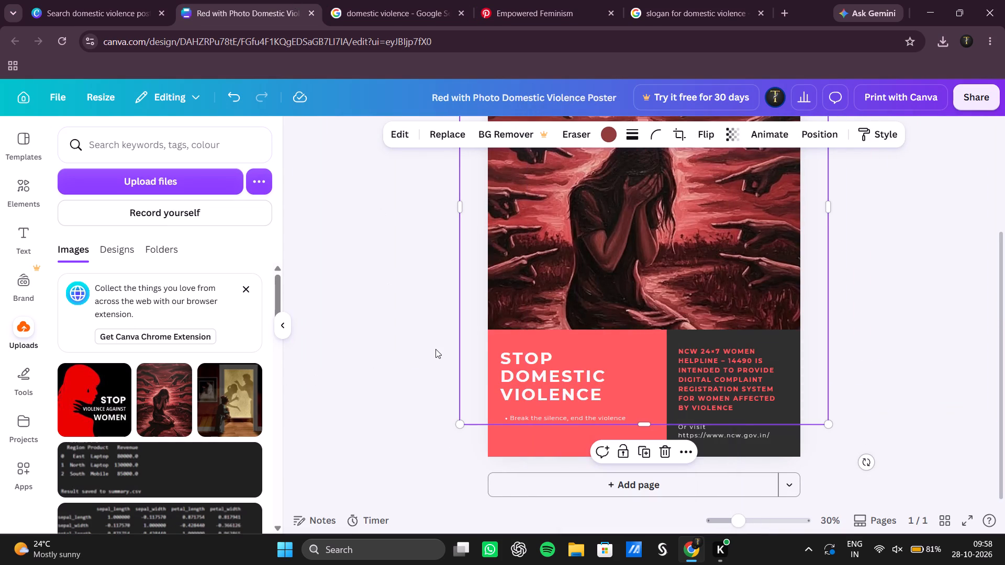
left_click(435, 349)
scroll(515, 313, "up", 5)
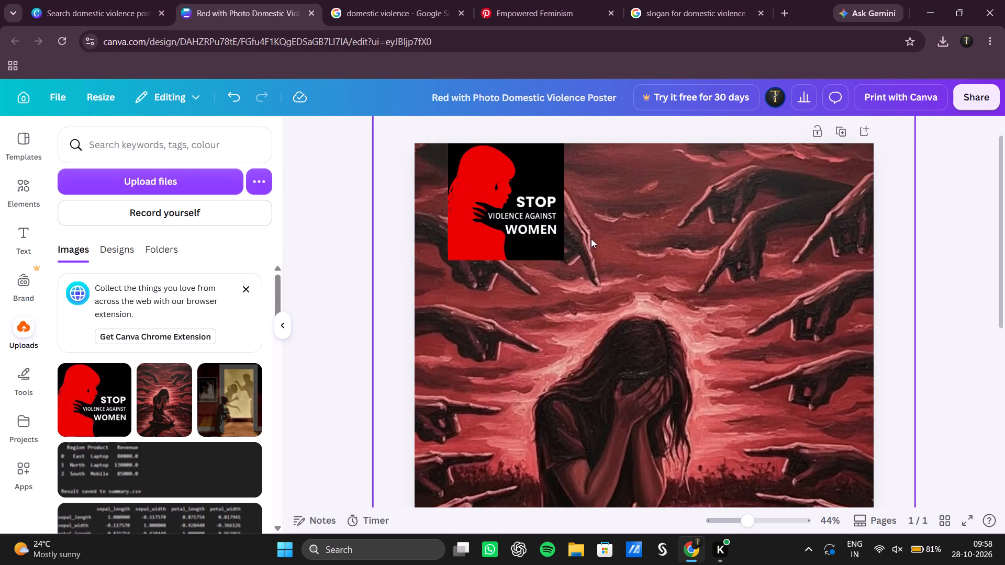
scroll(591, 239, "down", 4)
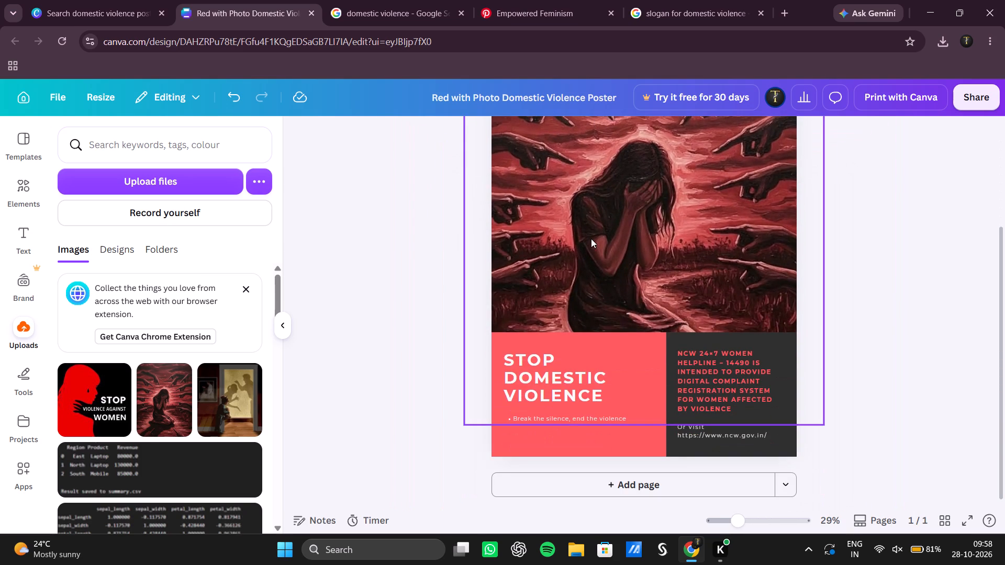
left_click(907, 307)
scroll(730, 238, "up", 1)
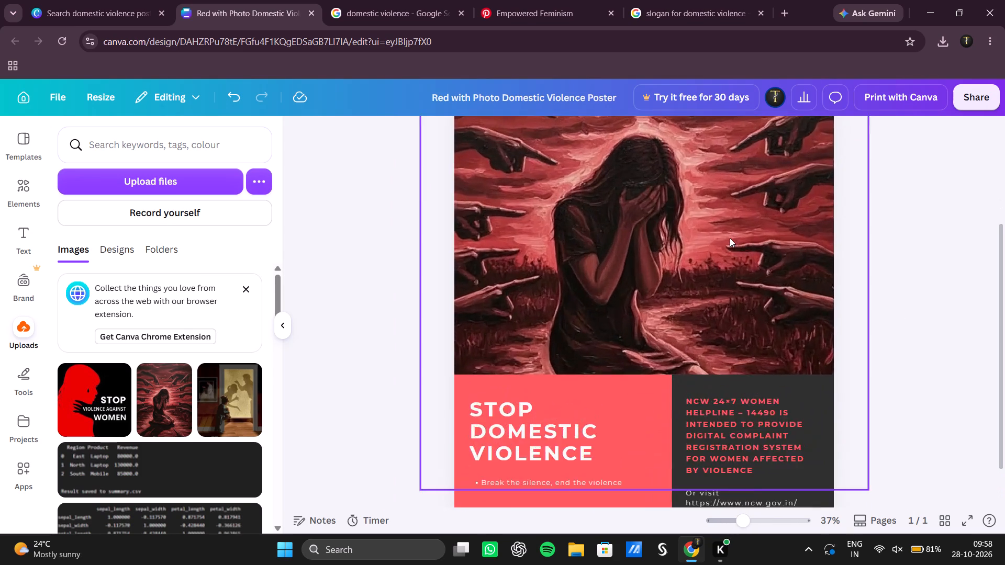
scroll(730, 238, "up", 3)
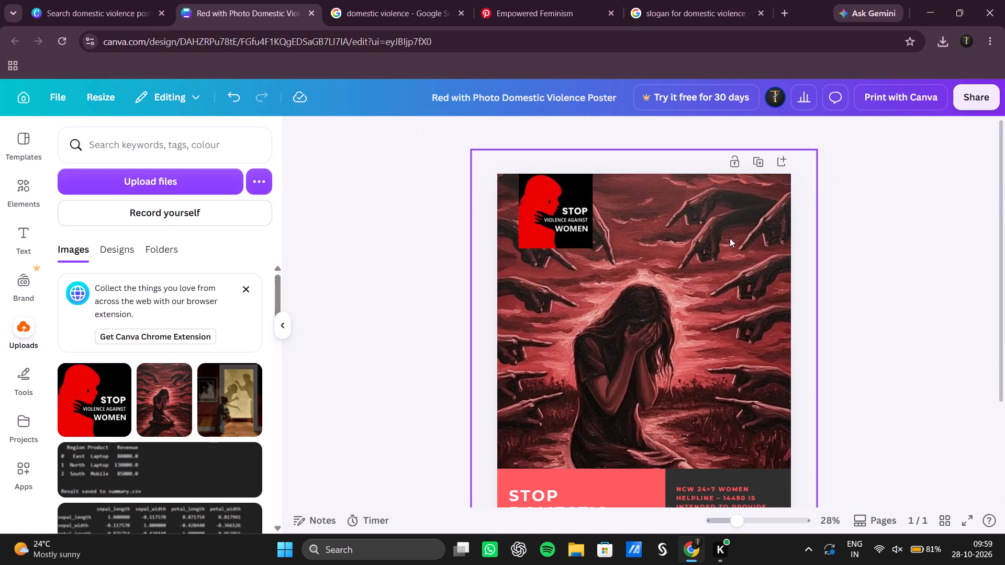
scroll(686, 304, "down", 3)
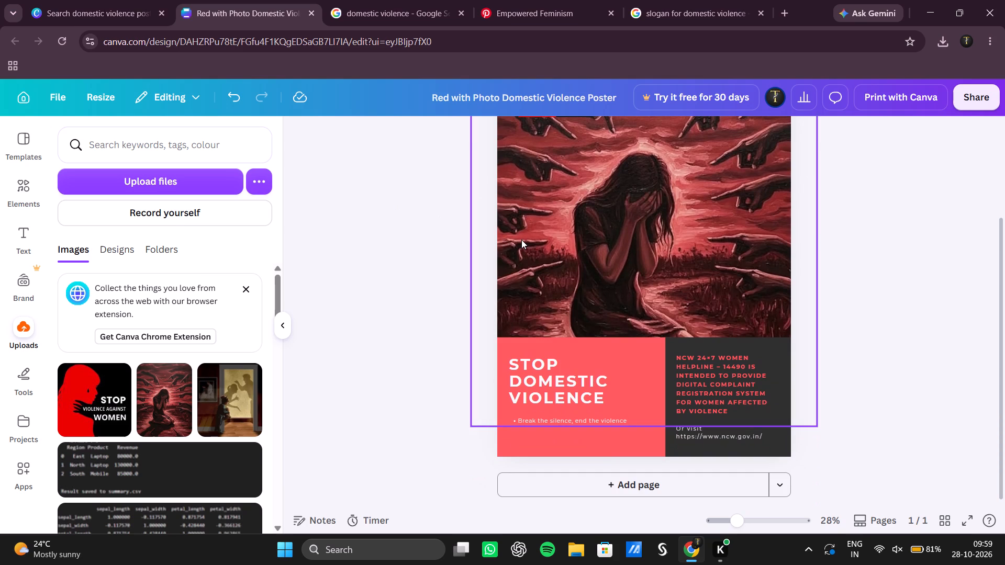
scroll(521, 240, "up", 2)
Close the "domestic violence" Google image results and the Pinterest "Empowered Feminism" page.
left_click(395, 0)
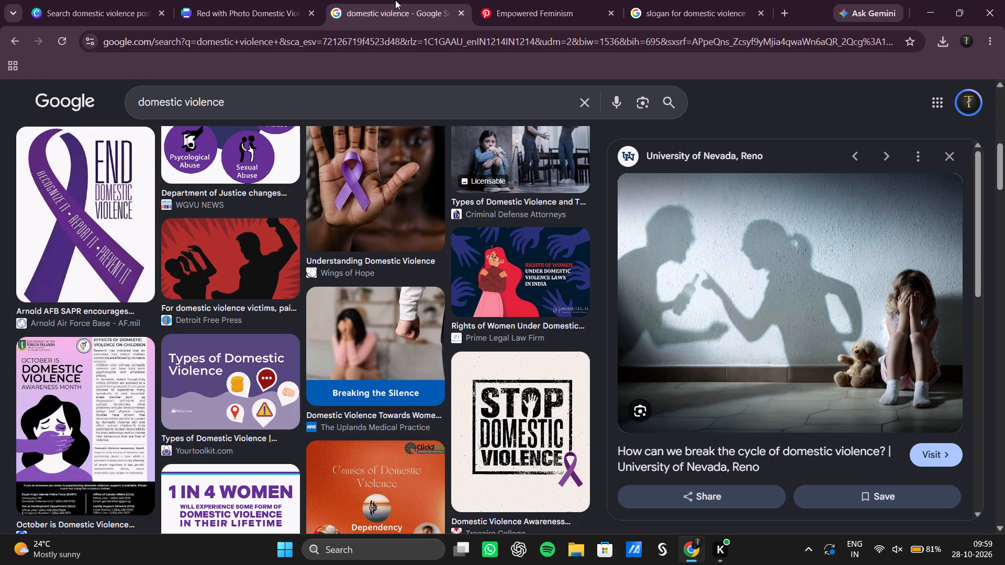
left_click(462, 16)
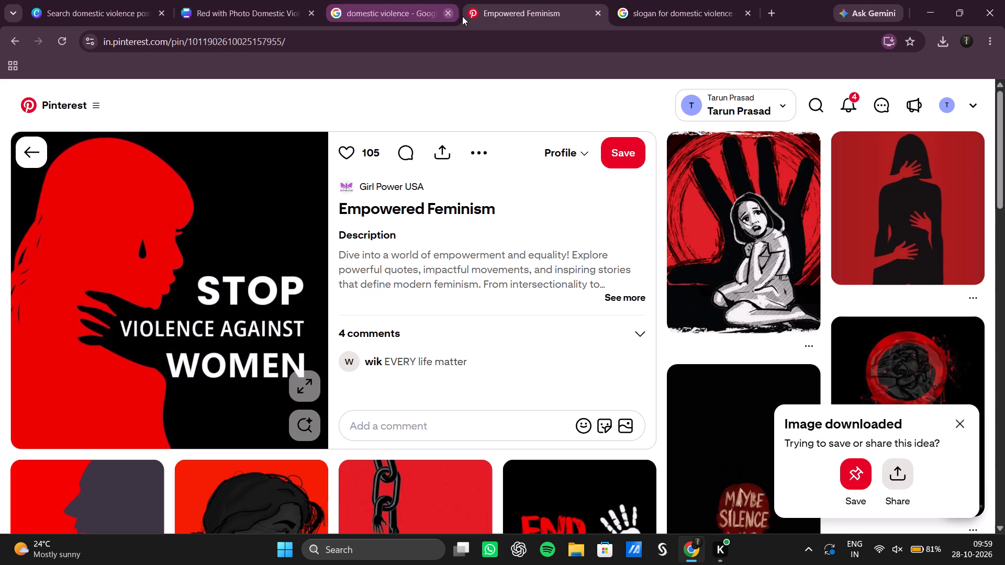
left_click(462, 16)
Return to the Canva poster and check its title, slogan and helpline section.
left_click(260, 0)
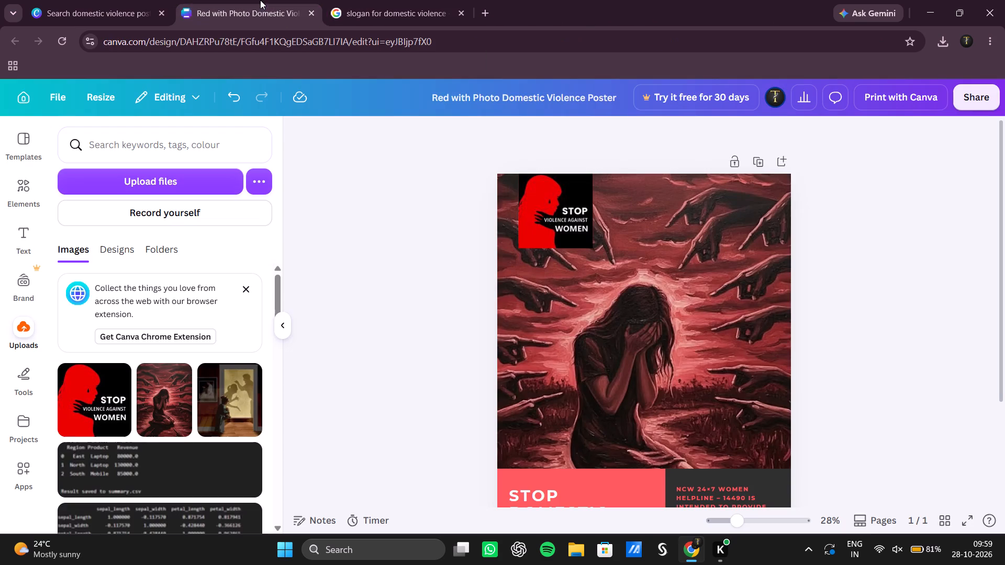
scroll(709, 240, "down", 2)
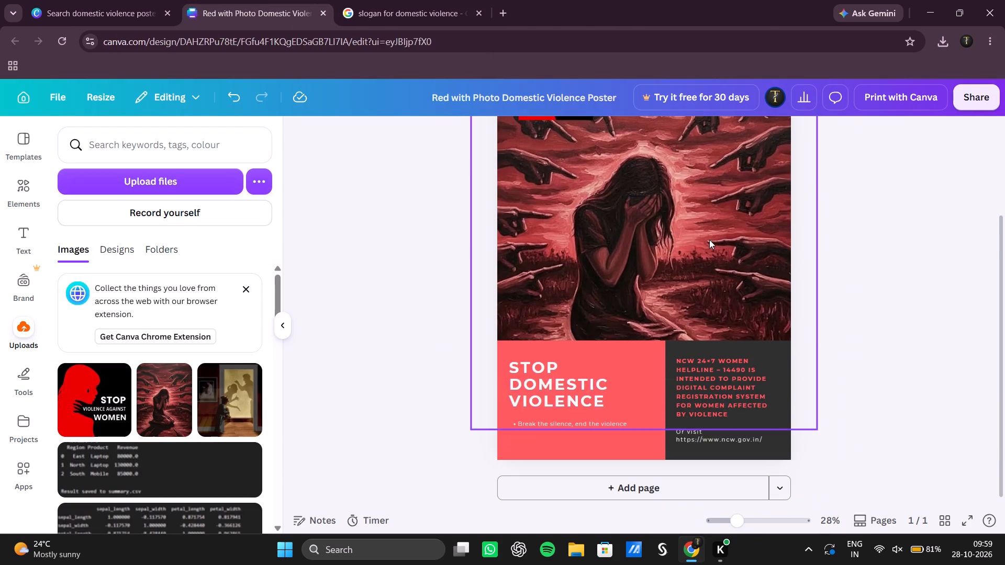
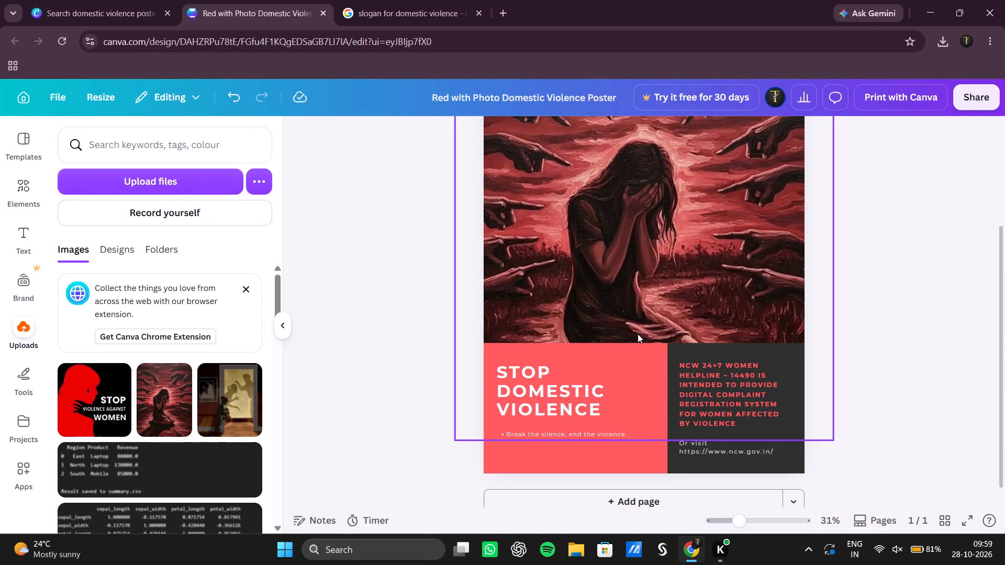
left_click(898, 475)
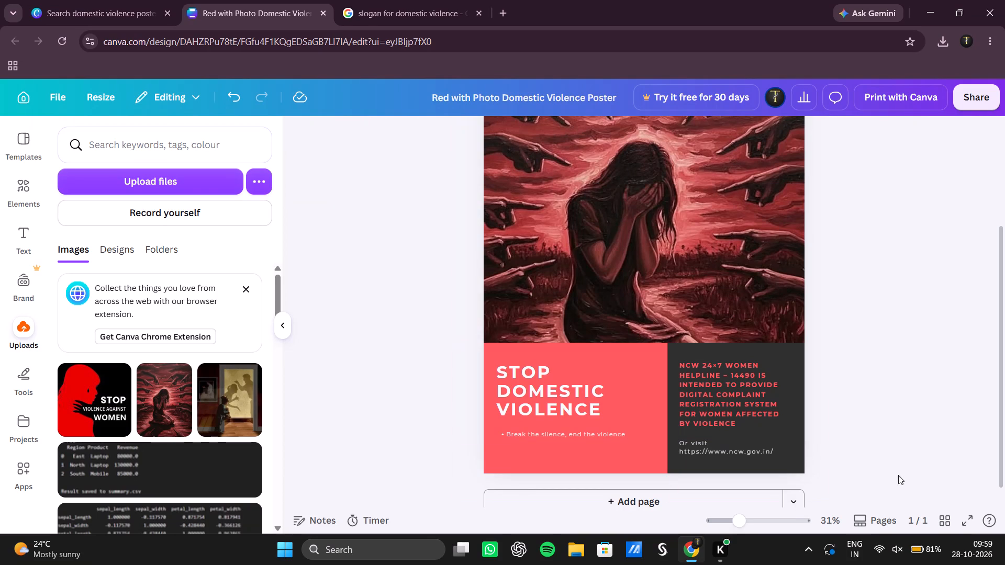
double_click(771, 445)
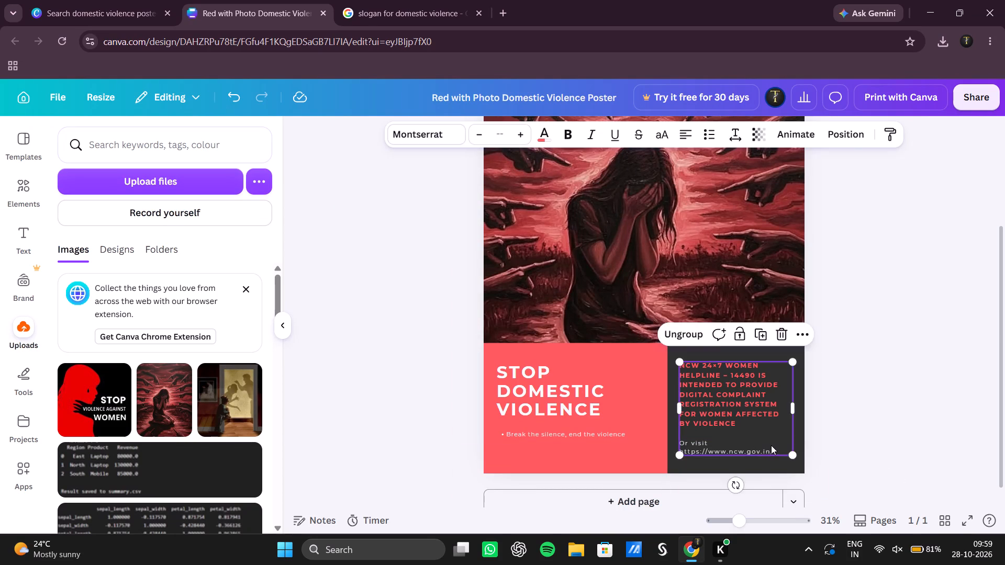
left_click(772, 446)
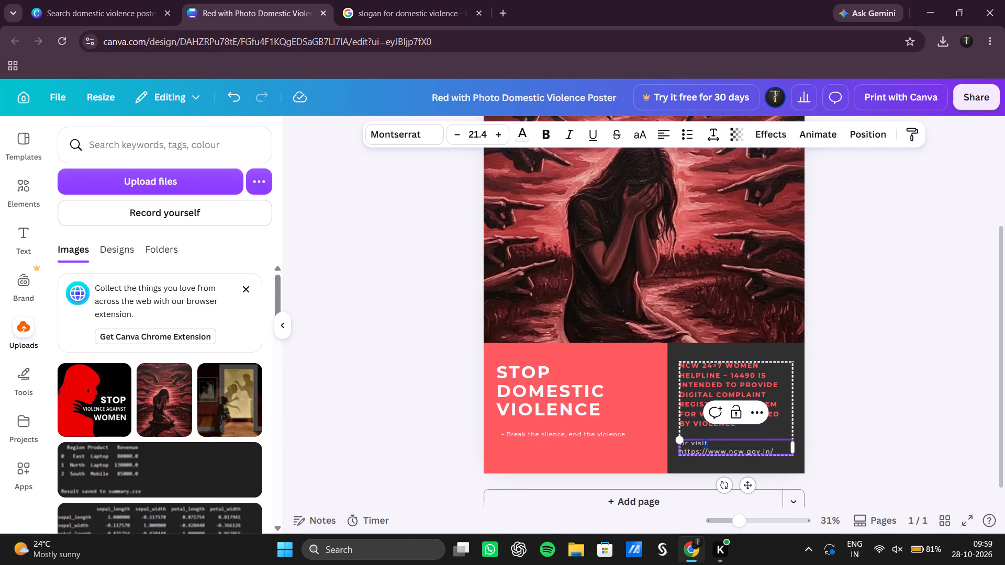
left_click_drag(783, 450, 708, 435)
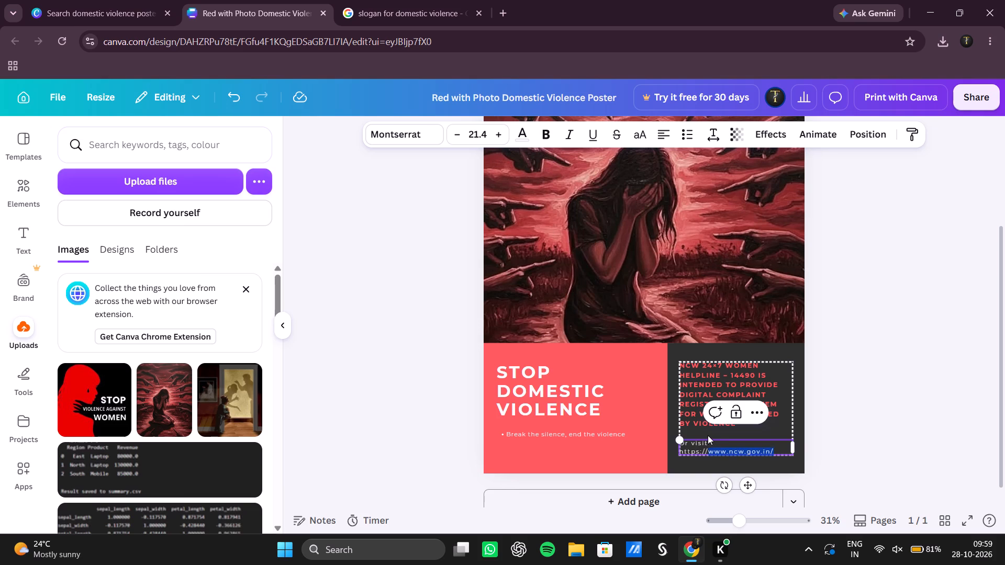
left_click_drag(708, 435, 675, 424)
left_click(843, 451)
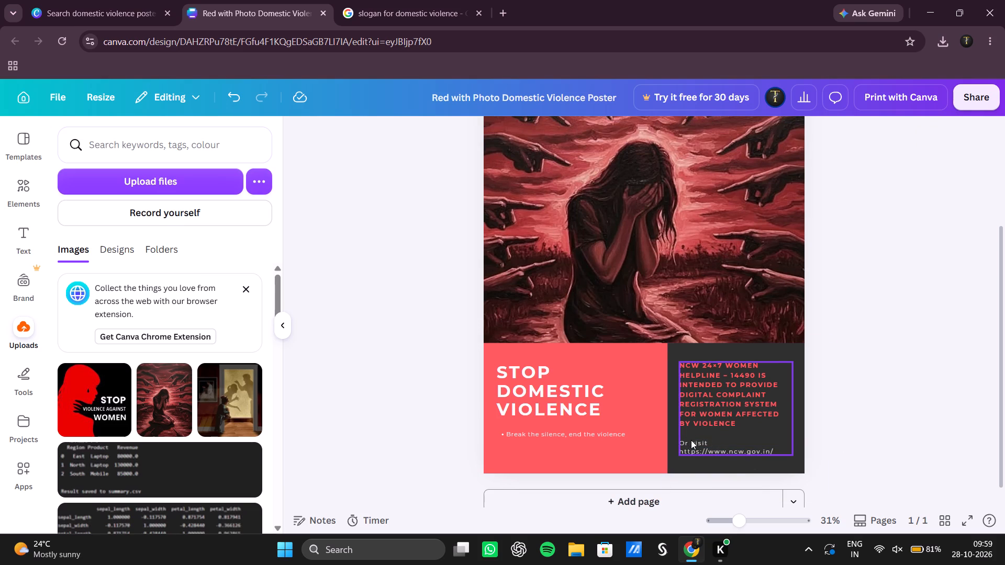
left_click(691, 440)
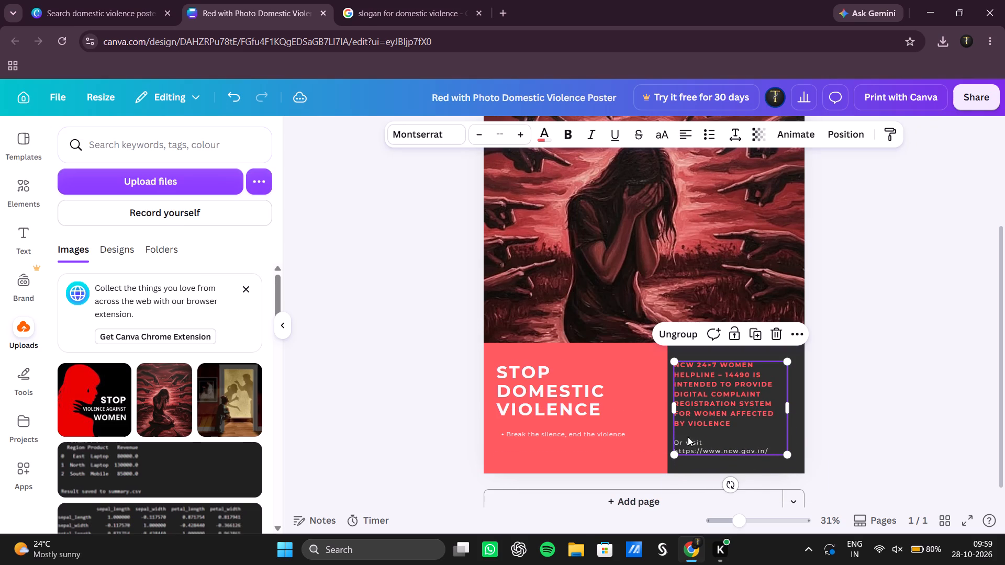
double_click(761, 447)
double_click(761, 447)
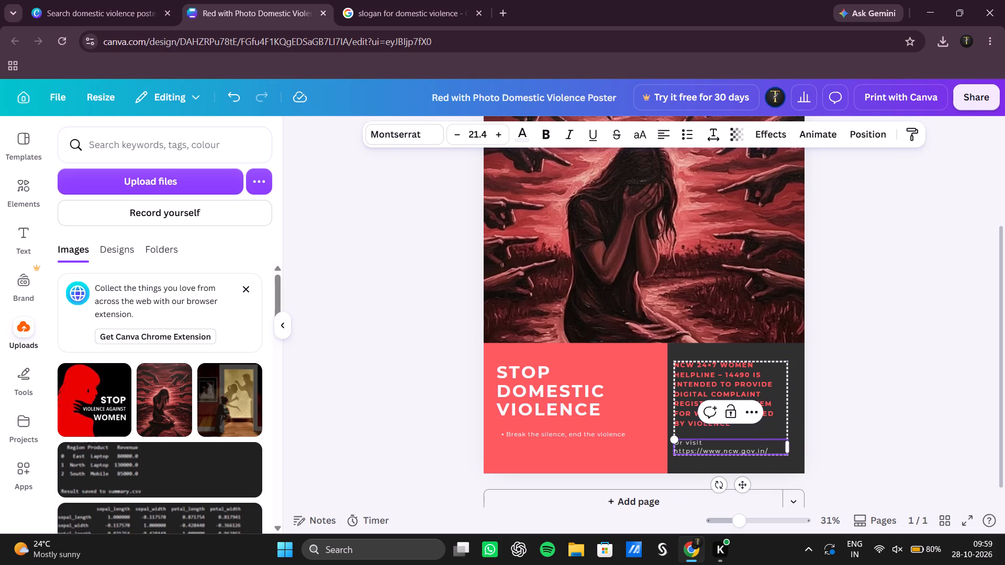
left_click(769, 448)
left_click_drag(769, 448, 673, 441)
left_click(494, 131)
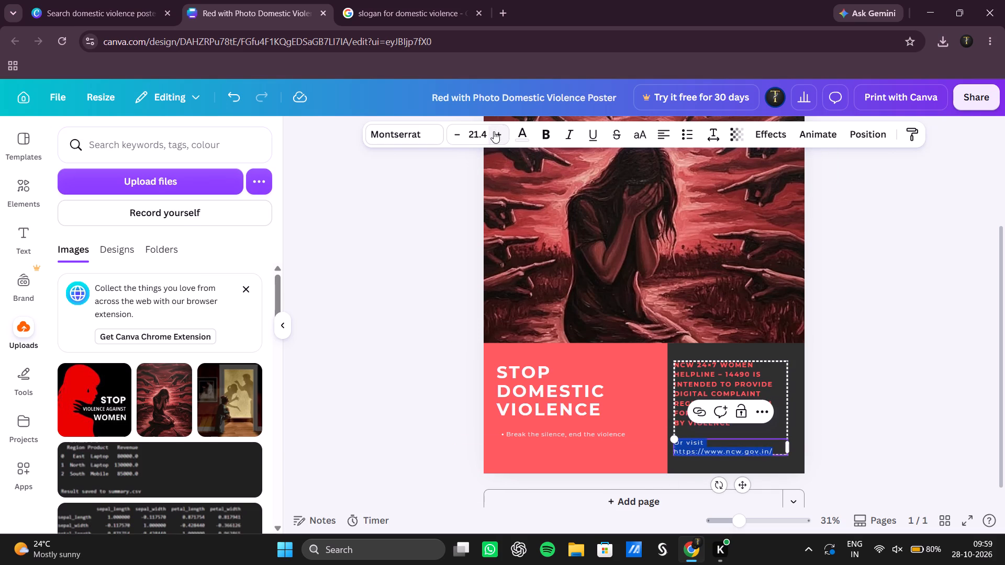
left_click(494, 131)
left_click(810, 246)
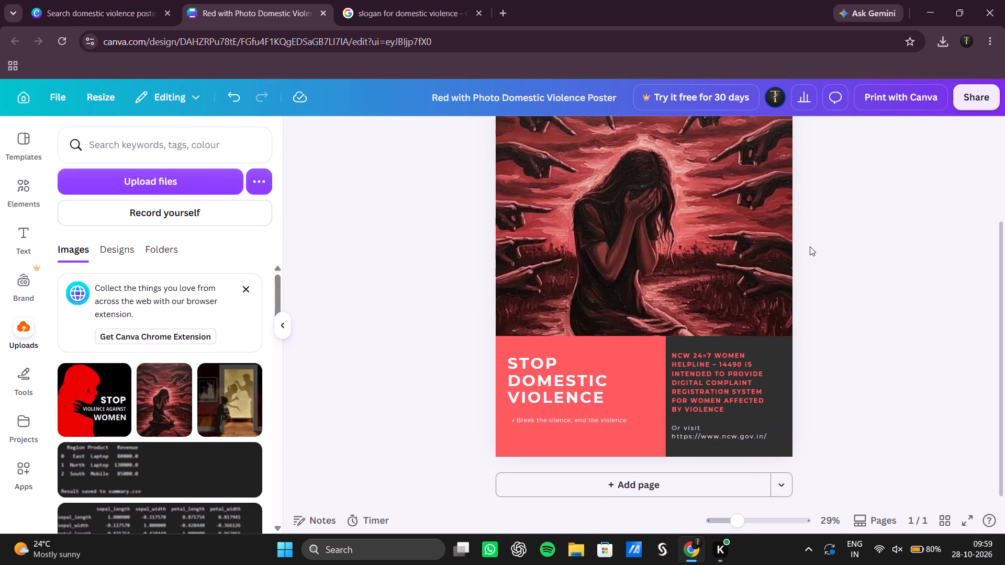
Review the whole poster, from the "Stop violence against women" image at its top down to the slogan and helpline text.
scroll(810, 246, "up", 1)
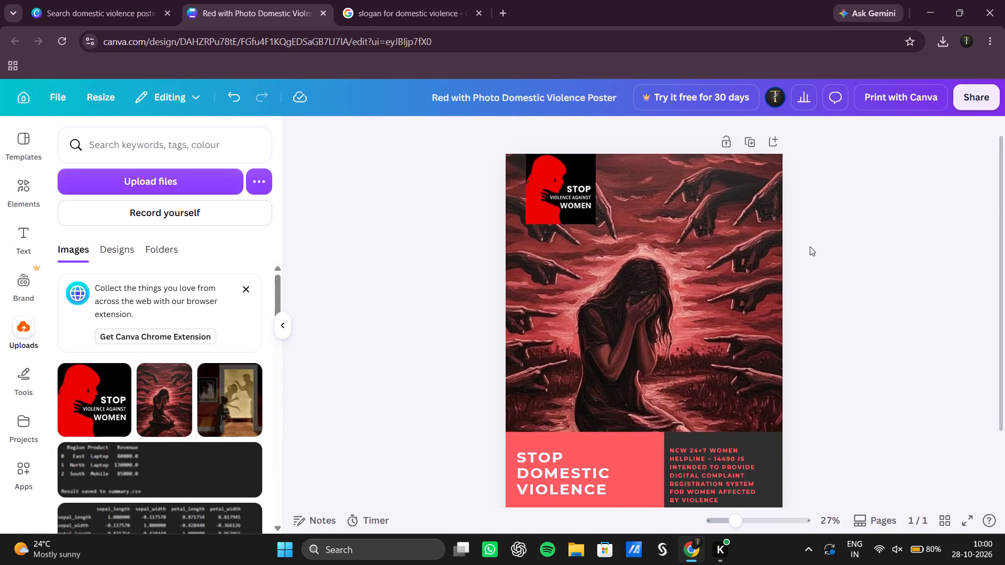
scroll(810, 246, "down", 2)
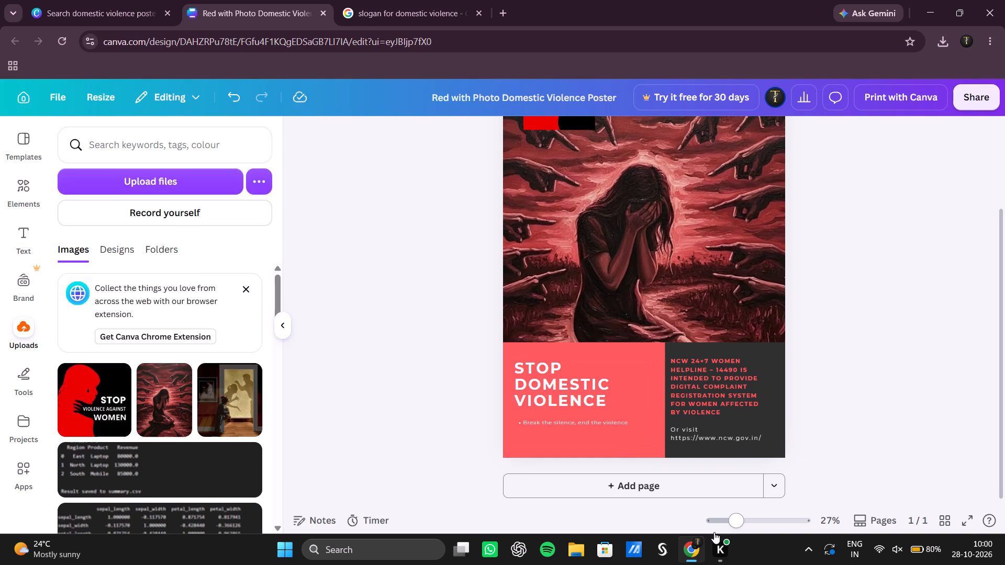
Close the Google results for "slogan for domestic violence" and return to the poster.
left_click(430, 0)
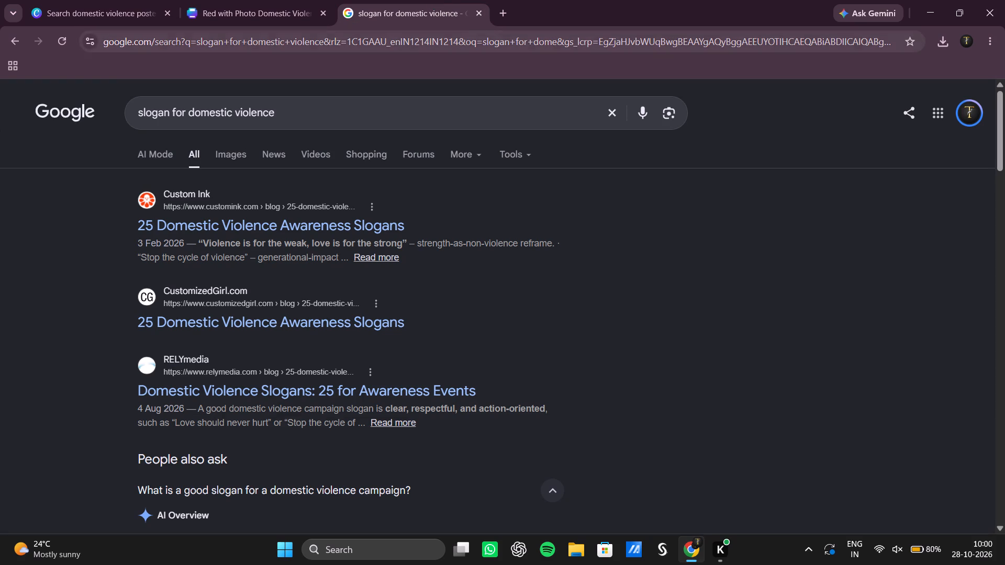
left_click(481, 17)
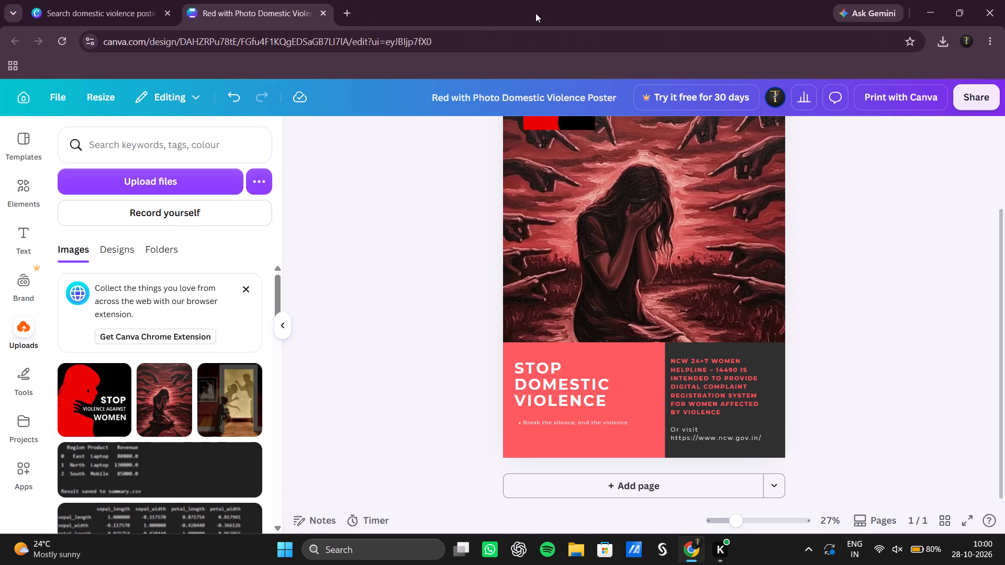
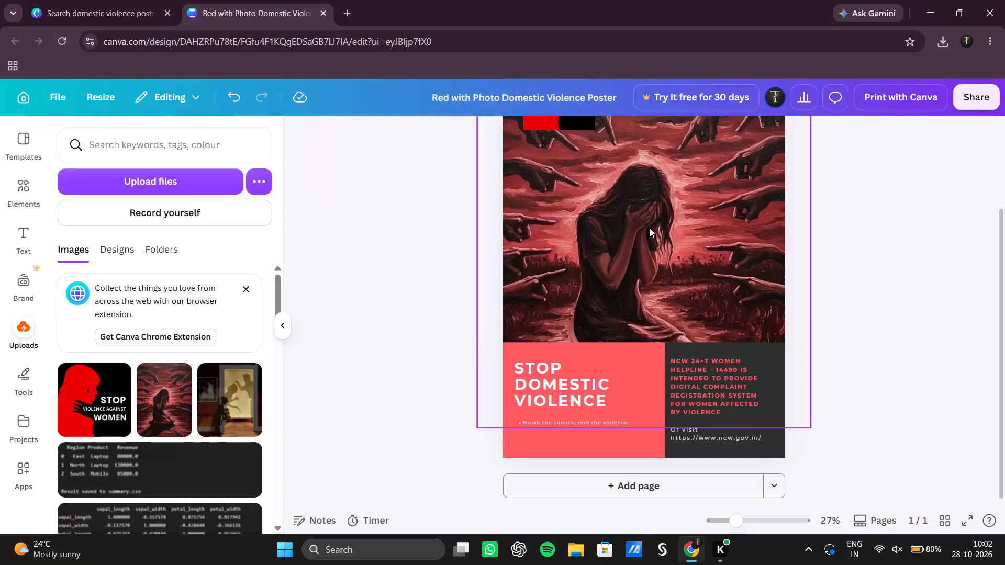
scroll(701, 369, "up", 1)
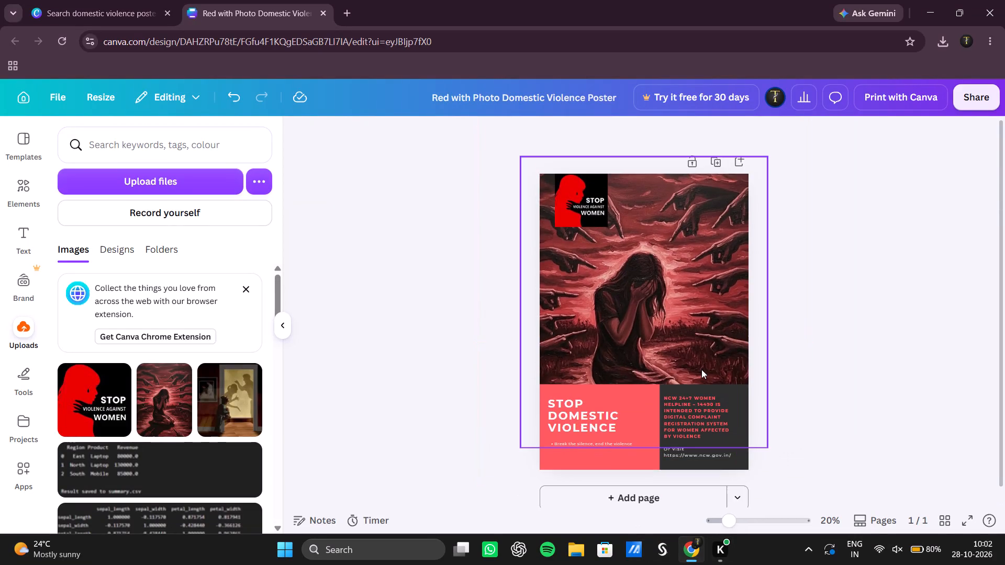
scroll(701, 369, "down", 1)
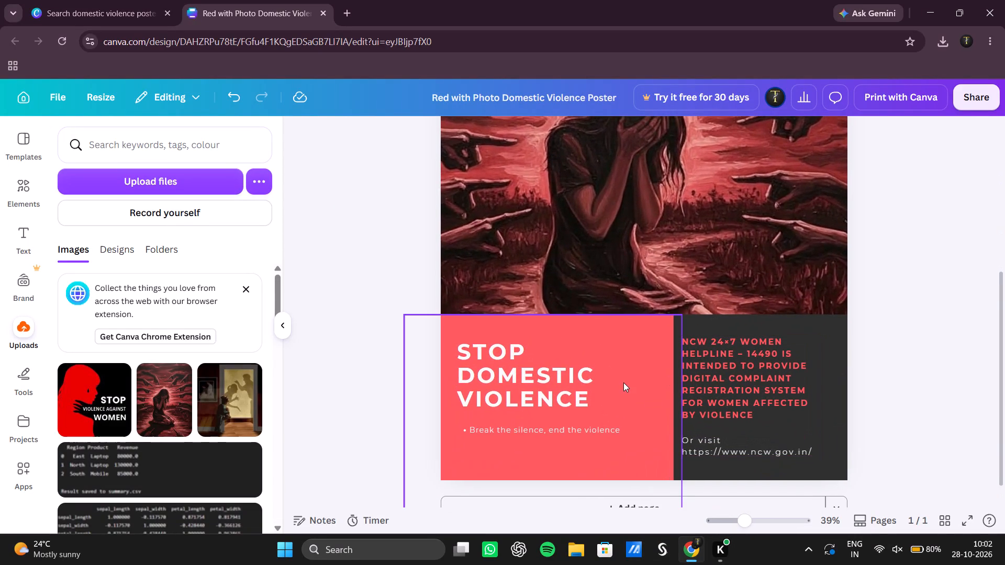
scroll(714, 386, "up", 2)
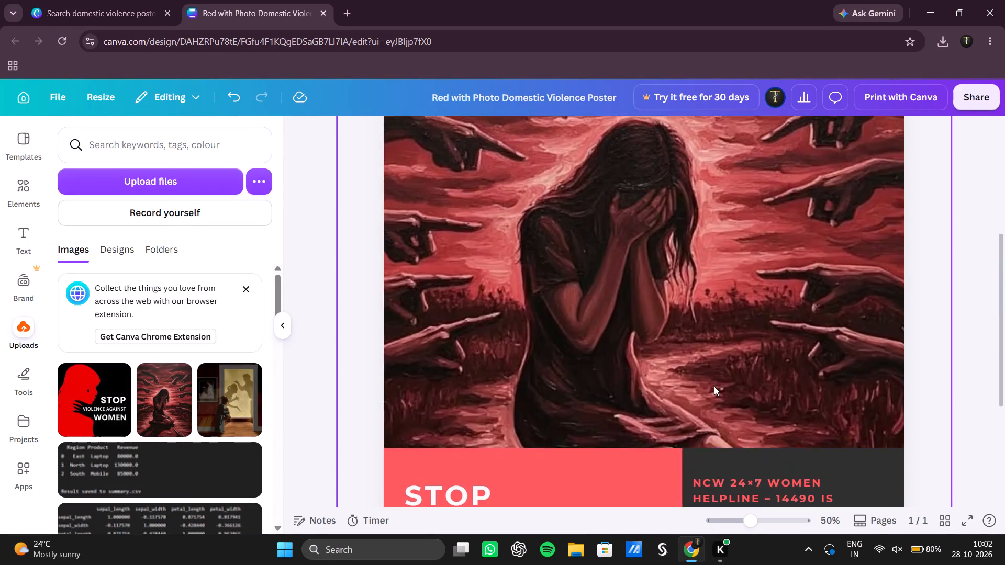
scroll(714, 386, "up", 1)
left_click(714, 386)
scroll(714, 386, "down", 1)
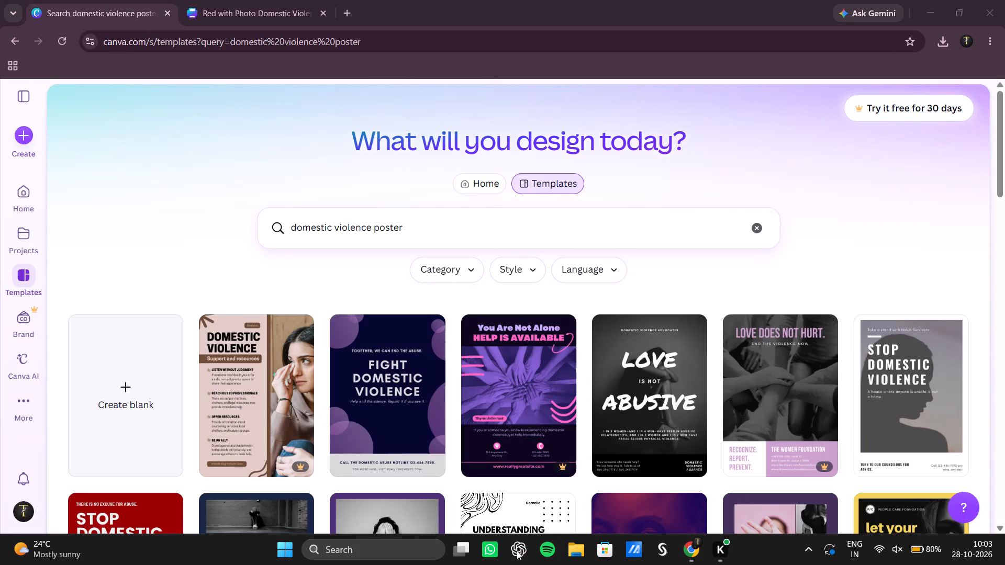
left_click(287, 0)
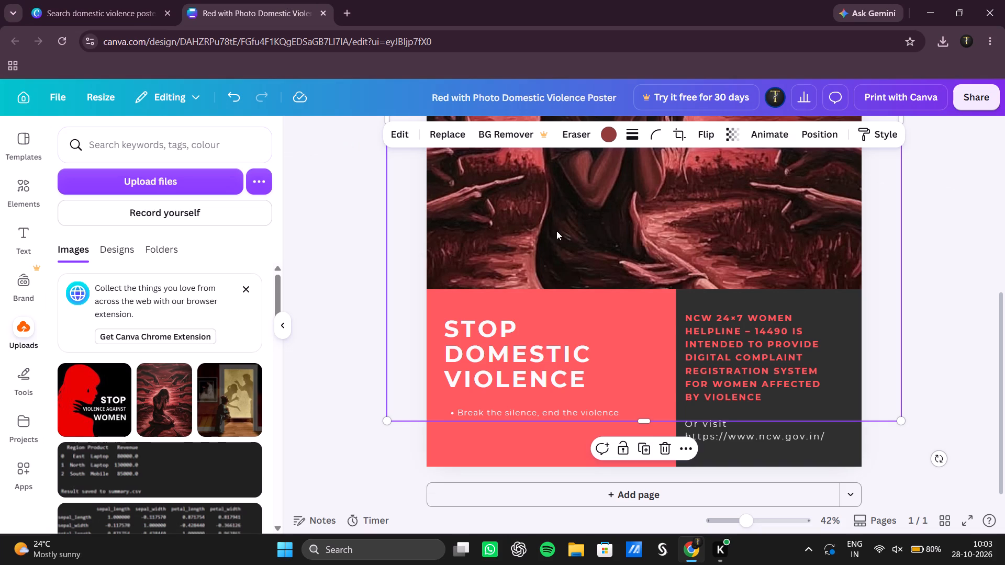
Recolour the panel behind "Stop Domestic Violence" to the dark red taken from the "Stop violence against women" image's photo colours.
scroll(580, 334, "up", 1)
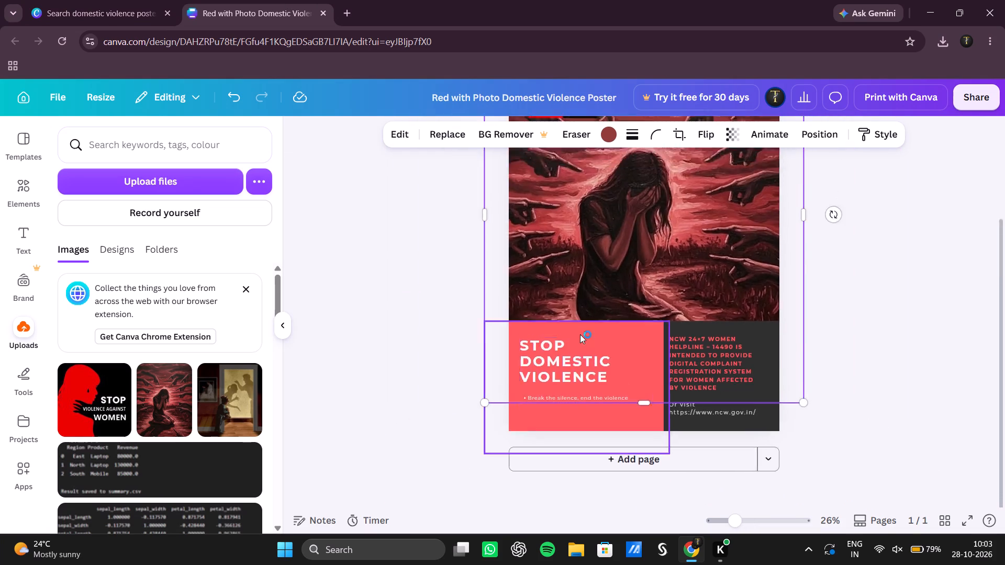
scroll(580, 334, "up", 1)
scroll(580, 334, "down", 5)
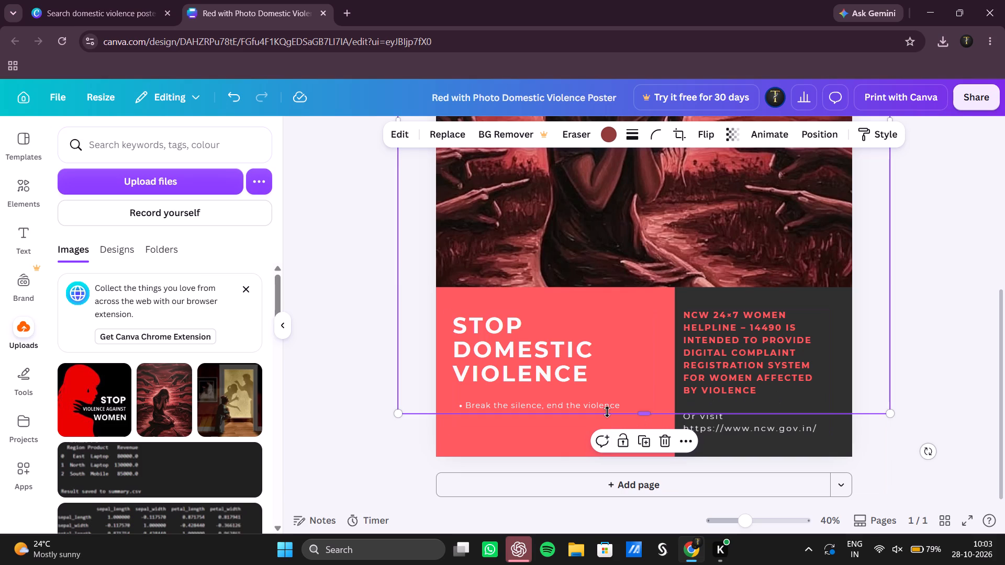
left_click(556, 437)
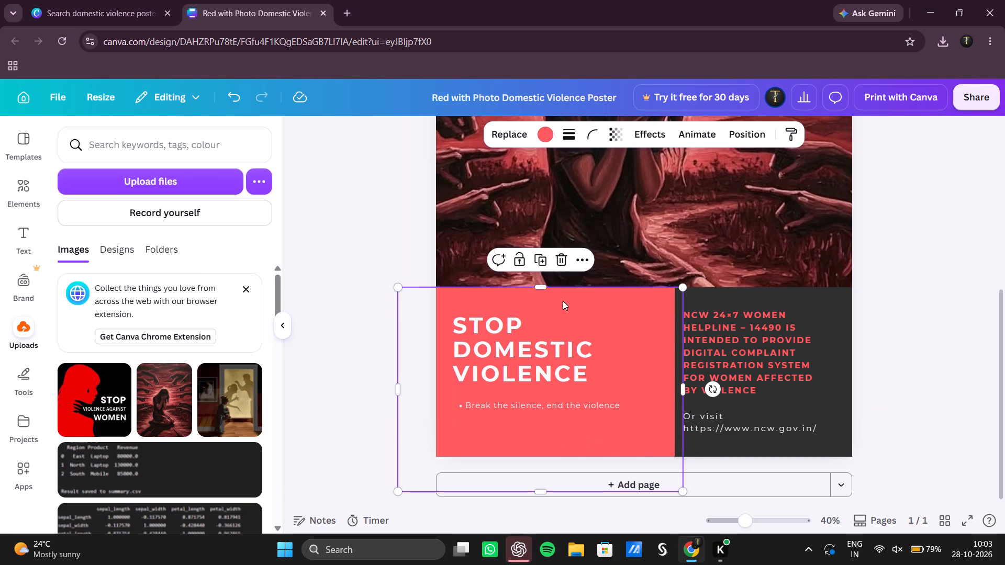
left_click(546, 141)
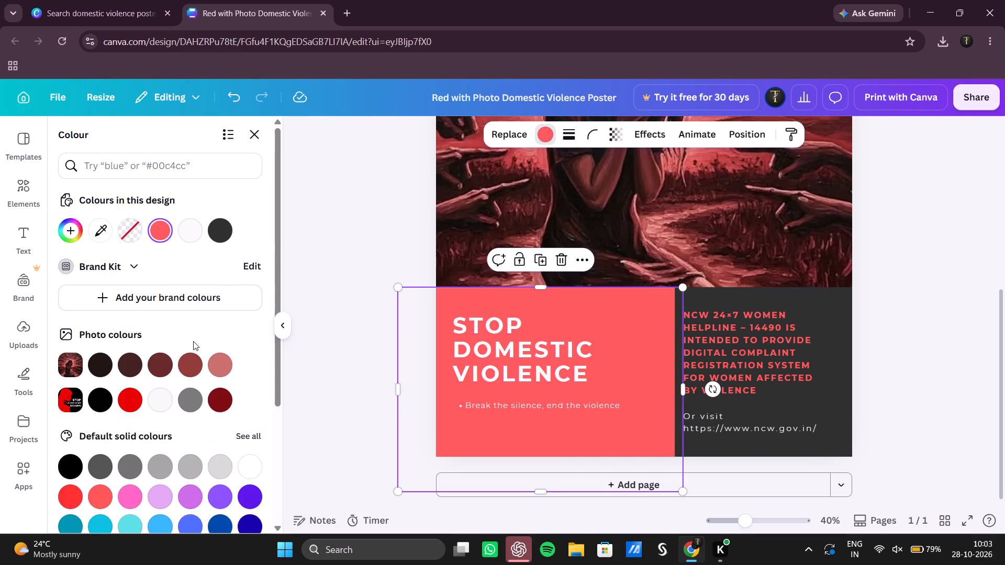
left_click(219, 397)
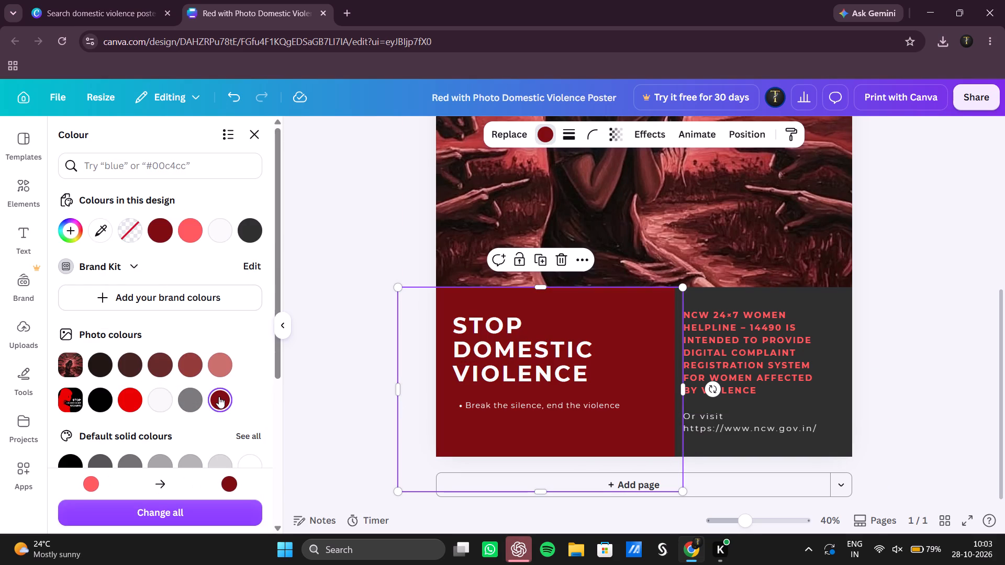
left_click(315, 329)
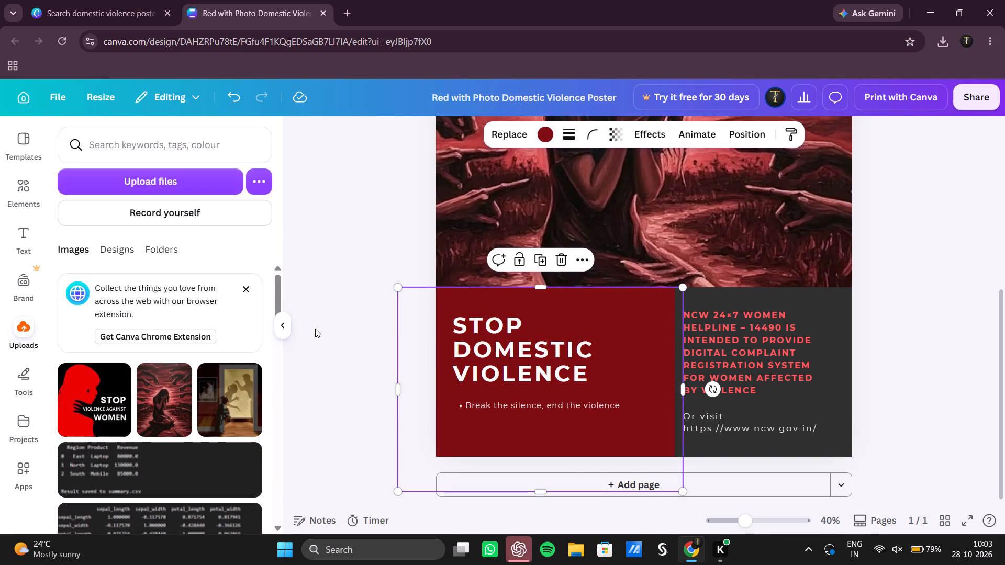
left_click(383, 259)
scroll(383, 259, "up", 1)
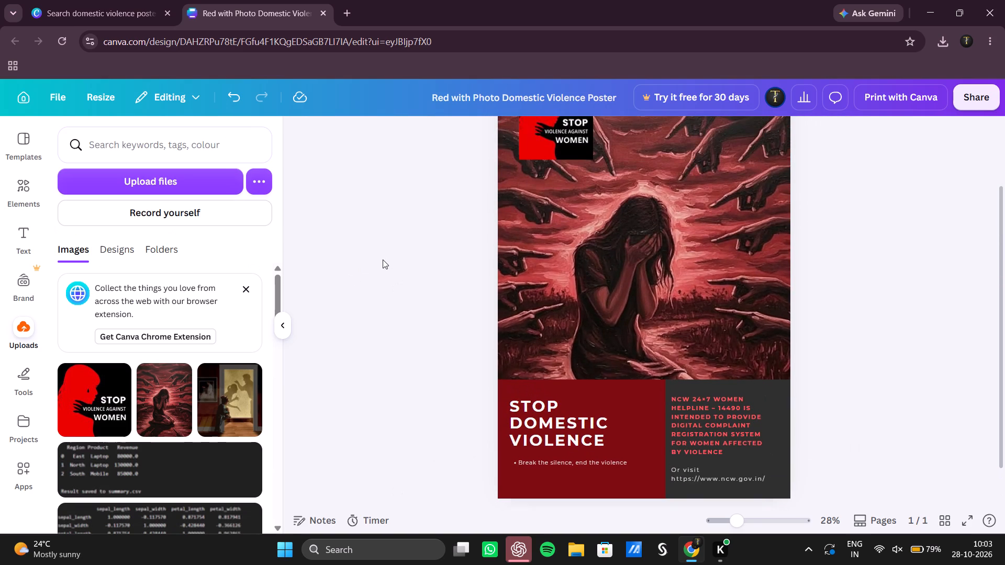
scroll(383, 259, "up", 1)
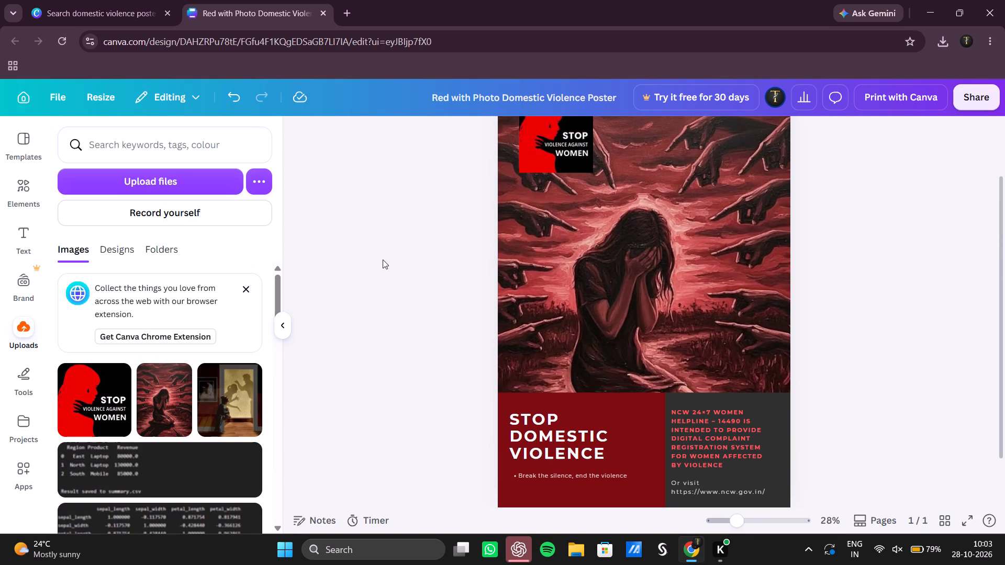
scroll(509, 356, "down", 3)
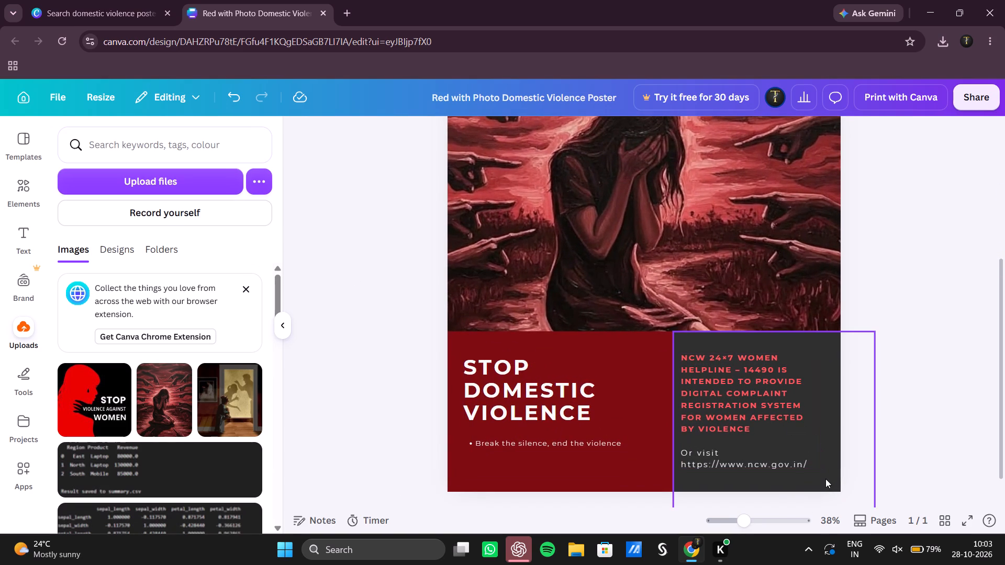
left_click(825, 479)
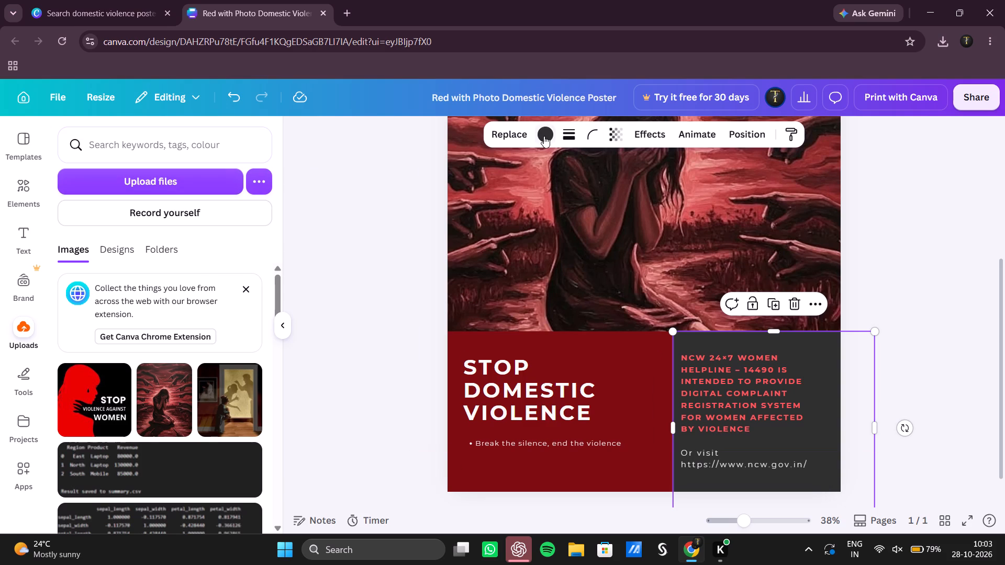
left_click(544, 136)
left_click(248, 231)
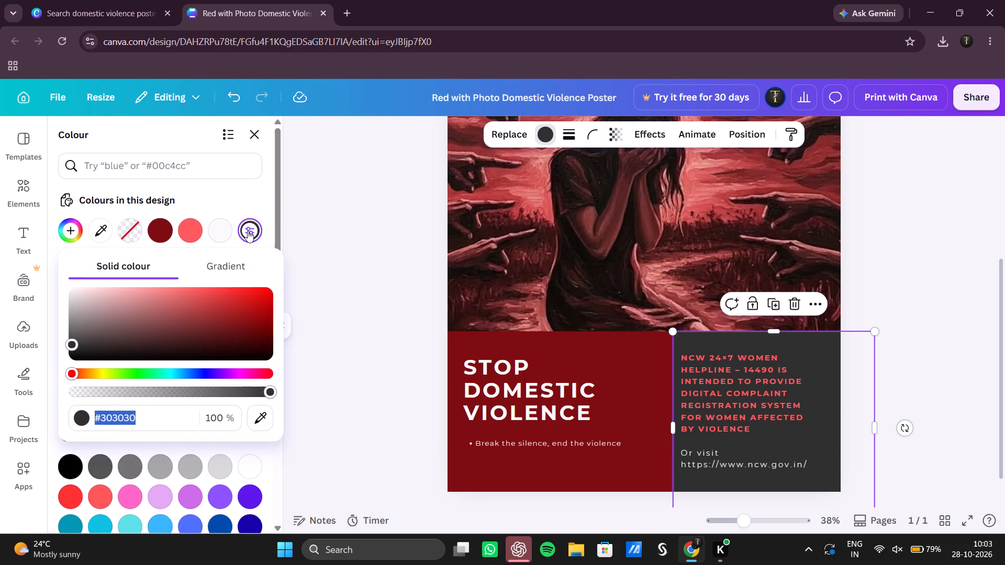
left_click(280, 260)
Set the text colour of the whole helpline and website group to light grey from the photo colours.
left_click(715, 383)
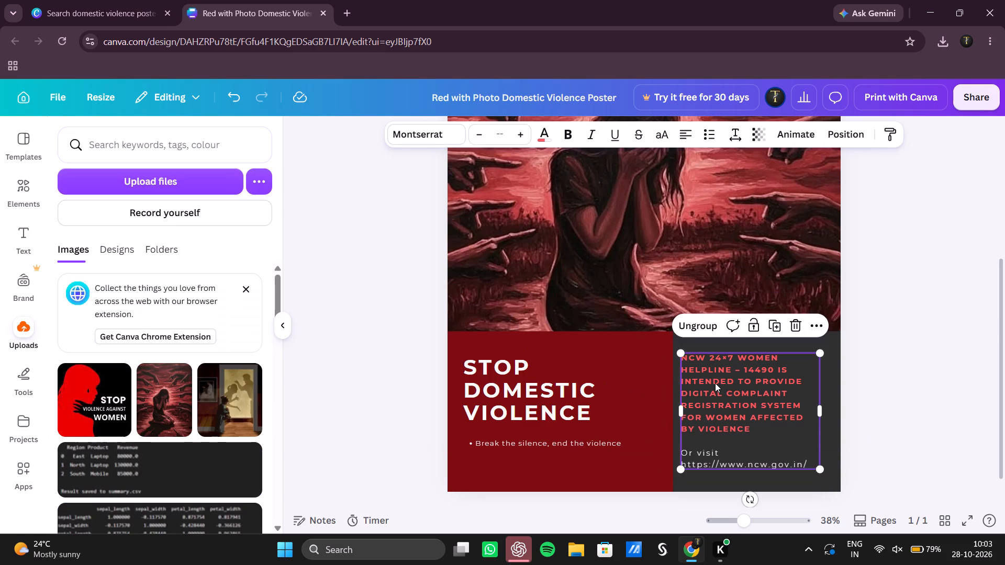
left_click(541, 142)
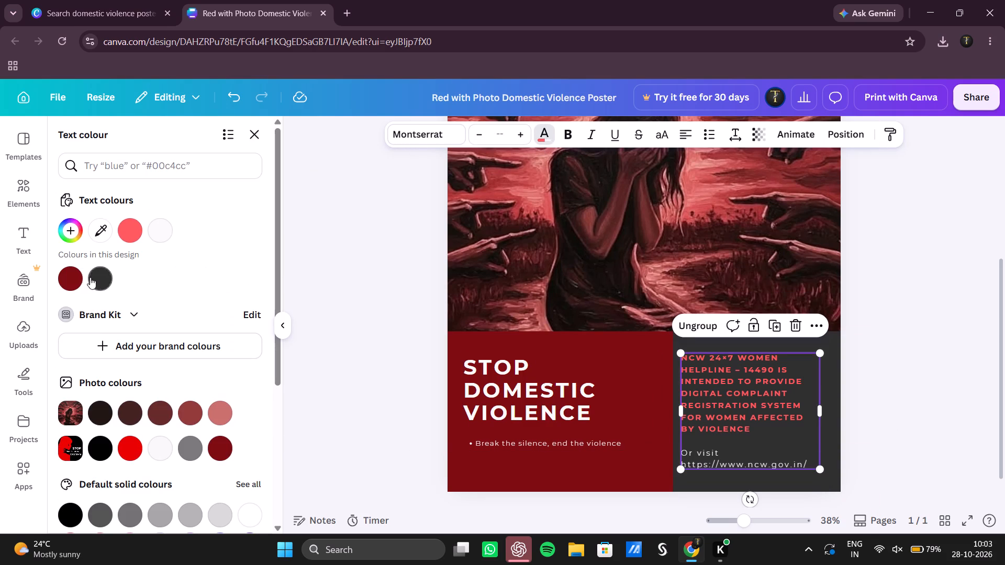
left_click(80, 279)
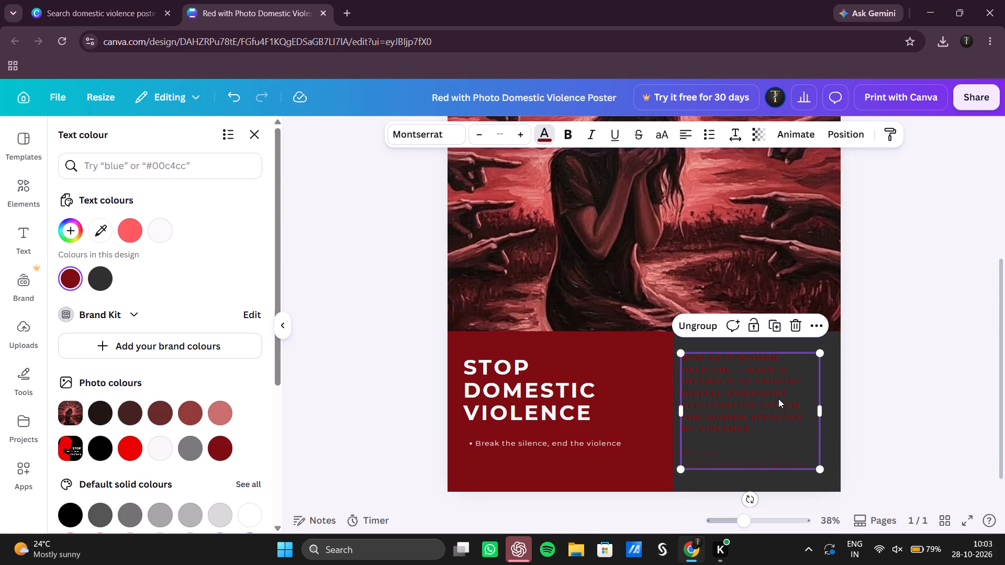
left_click(150, 454)
left_click(402, 390)
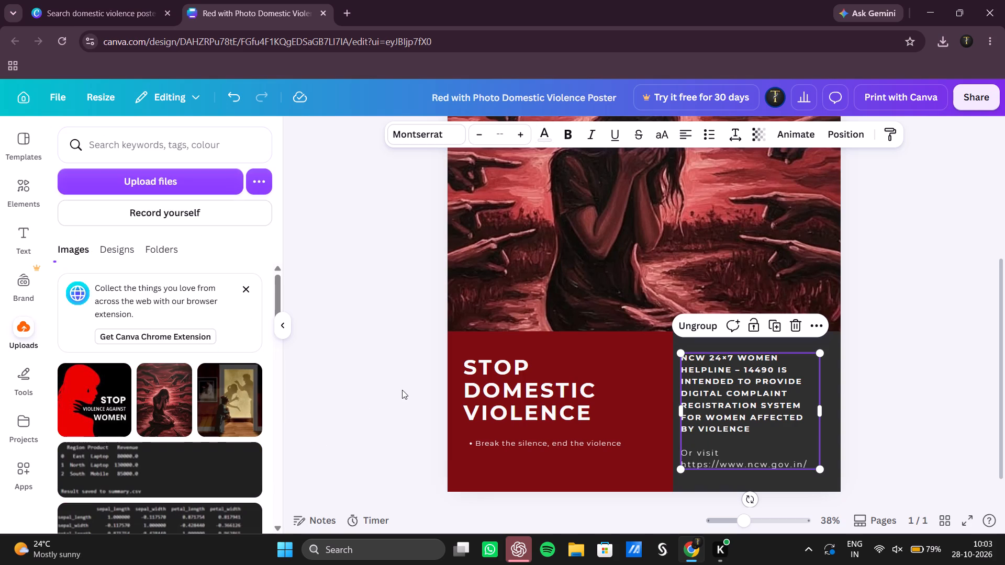
left_click(929, 390)
Enlarge the helpline and website text group proportionally until it nearly fills the dark panel's width.
scroll(929, 390, "up", 1)
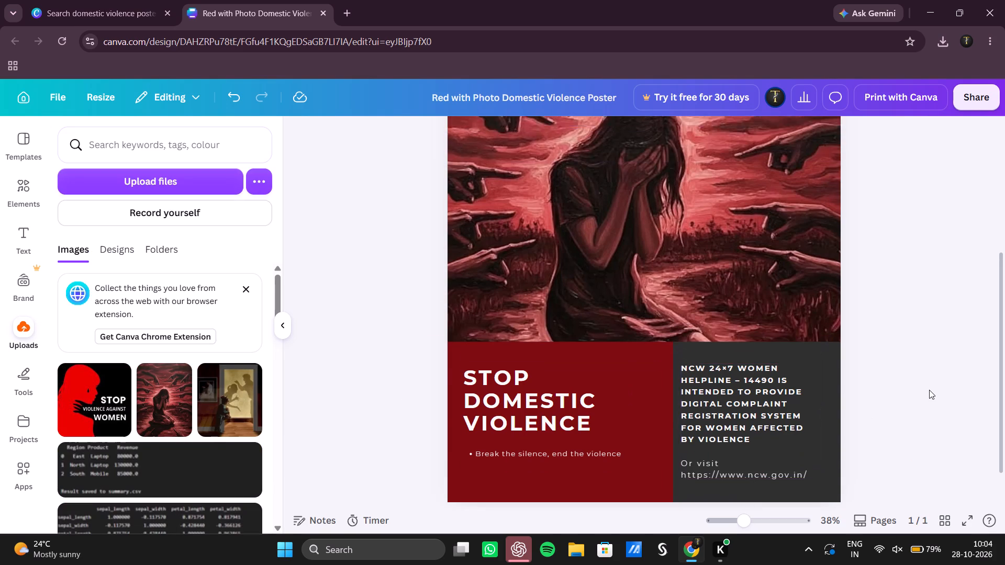
scroll(929, 390, "up", 1)
scroll(929, 390, "down", 3)
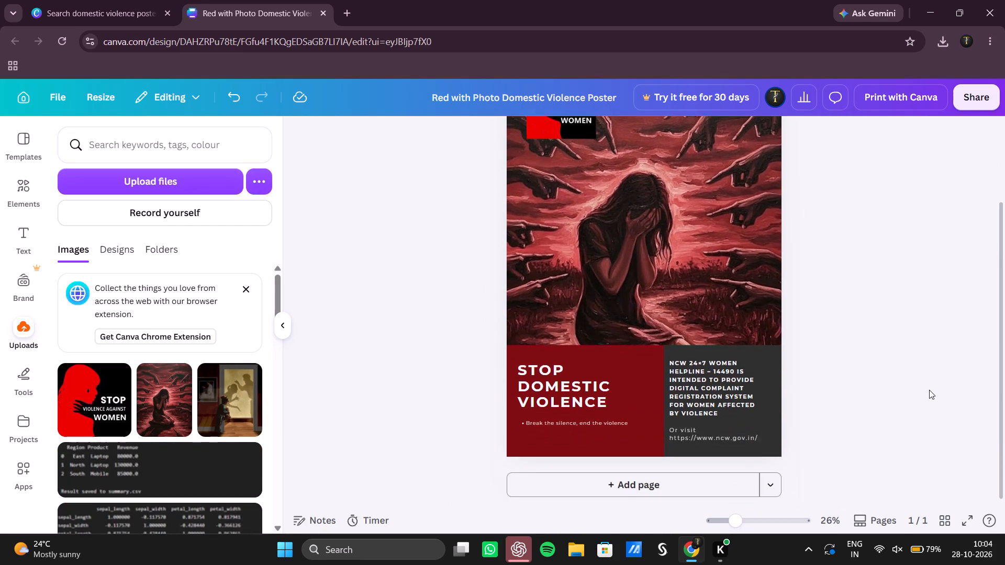
scroll(929, 390, "down", 1)
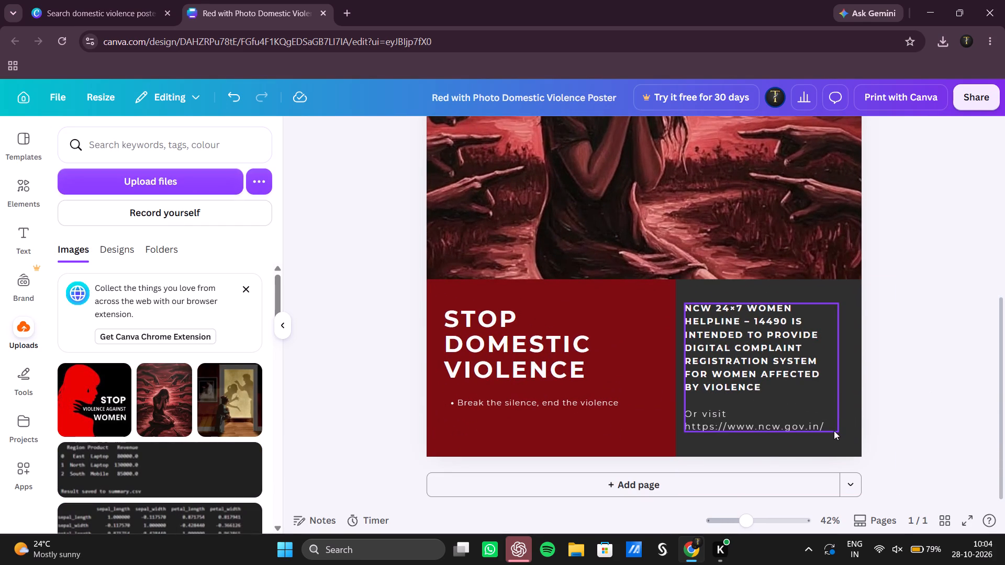
double_click(834, 431)
left_click(834, 431)
left_click_drag(834, 431, 792, 423)
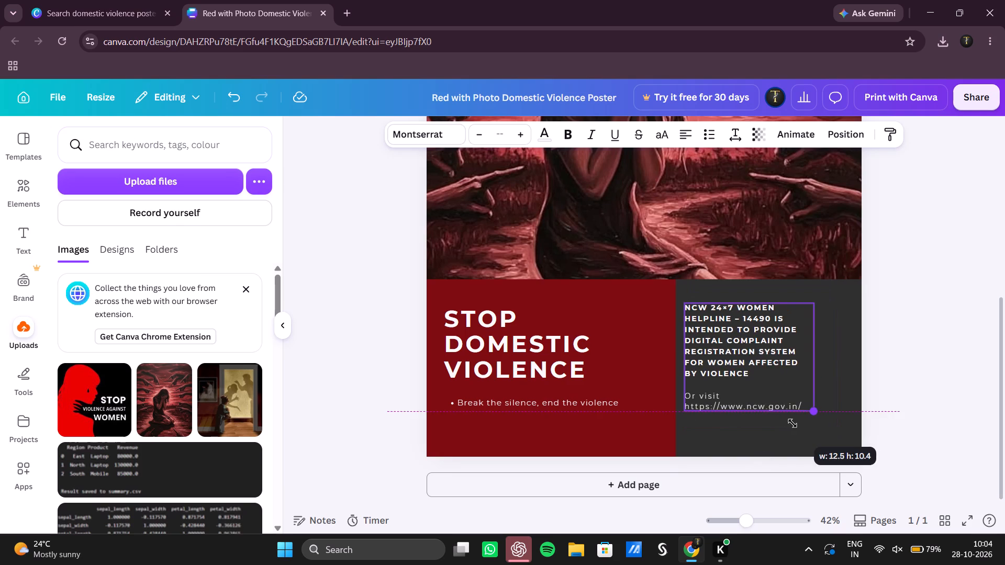
left_click_drag(792, 423, 843, 451)
left_click(984, 357)
Move the helpline and website text group straight up, close to the dark panel's upper edge.
left_click_drag(821, 365, 821, 361)
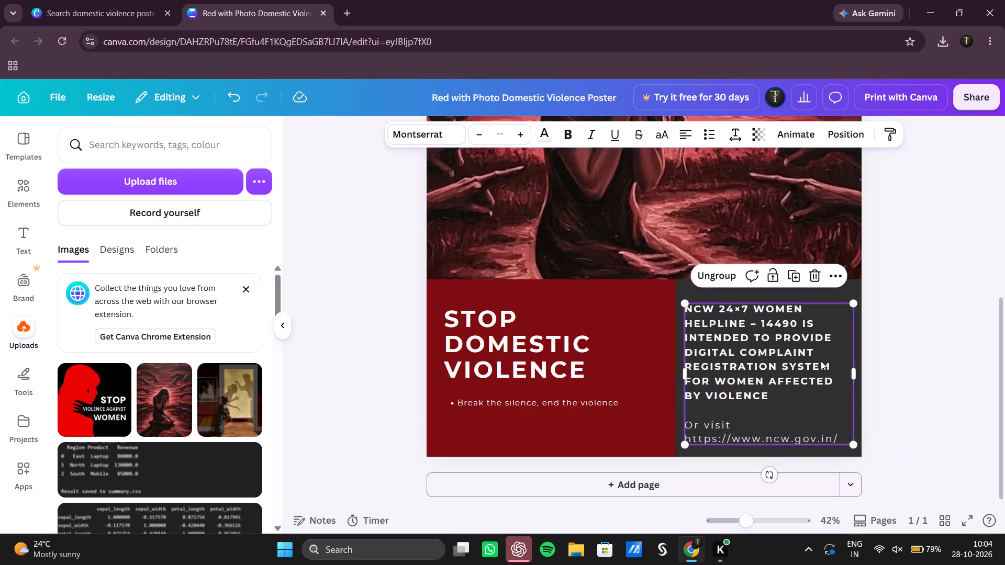
left_click_drag(821, 361, 820, 351)
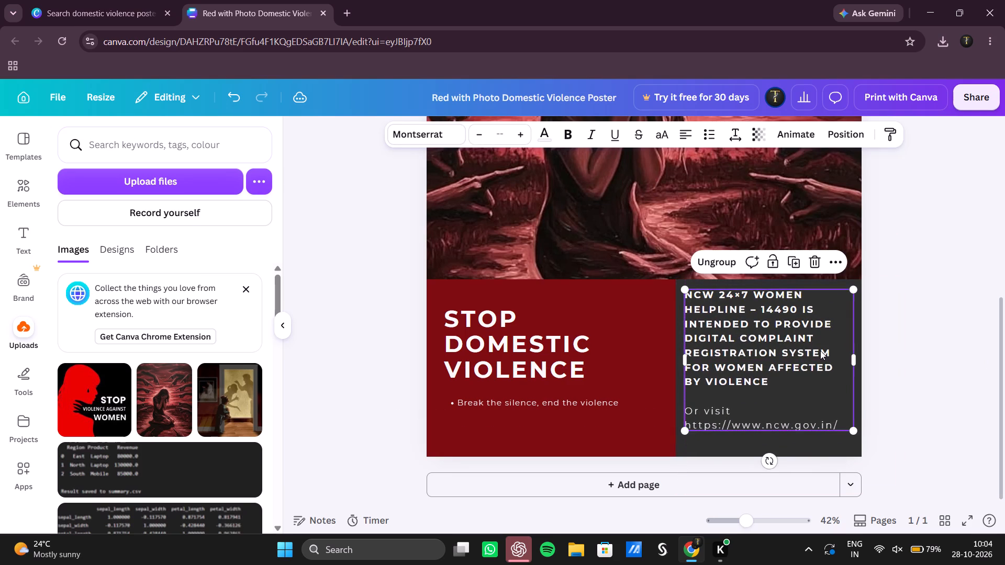
left_click(955, 353)
double_click(844, 425)
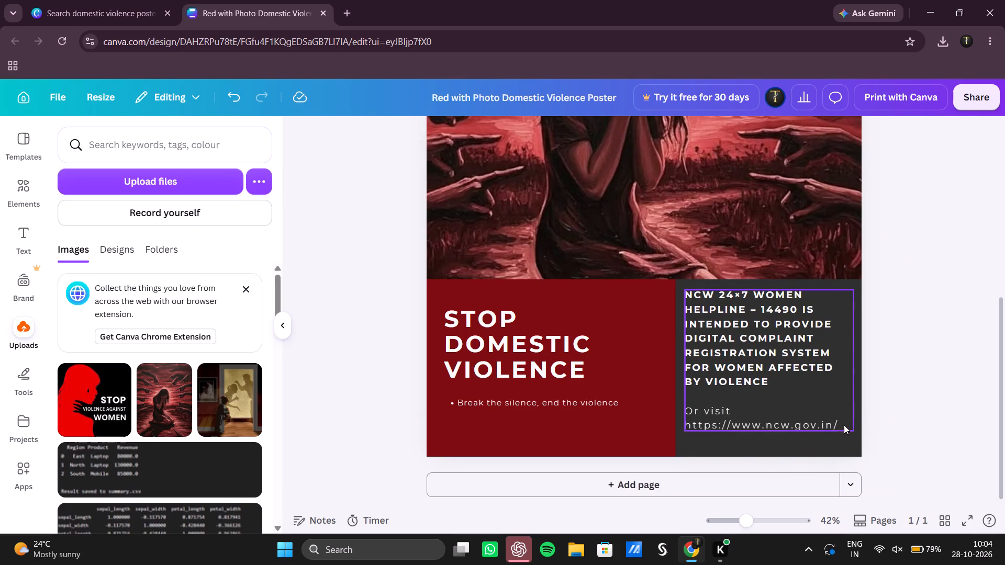
left_click_drag(844, 425, 682, 404)
left_click(543, 138)
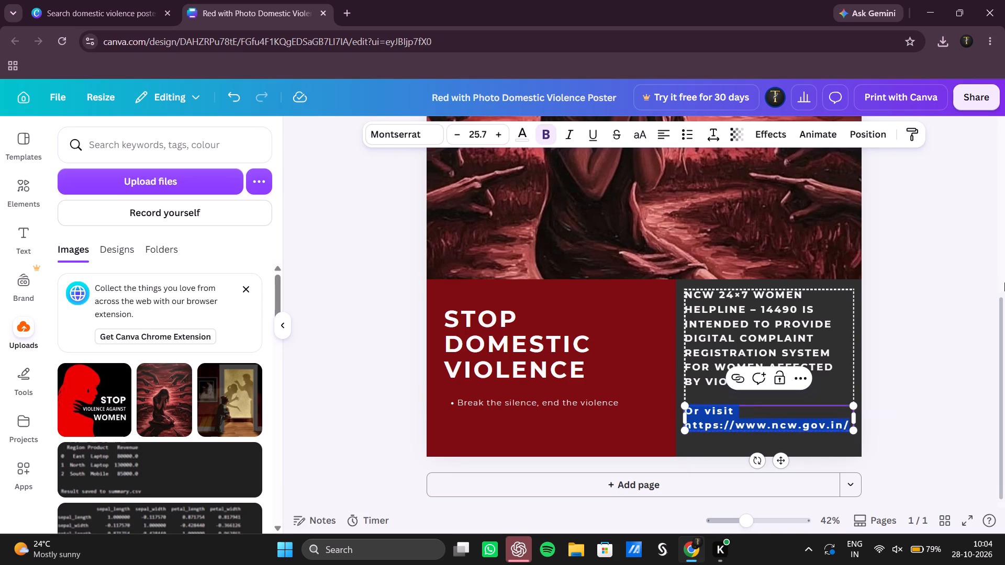